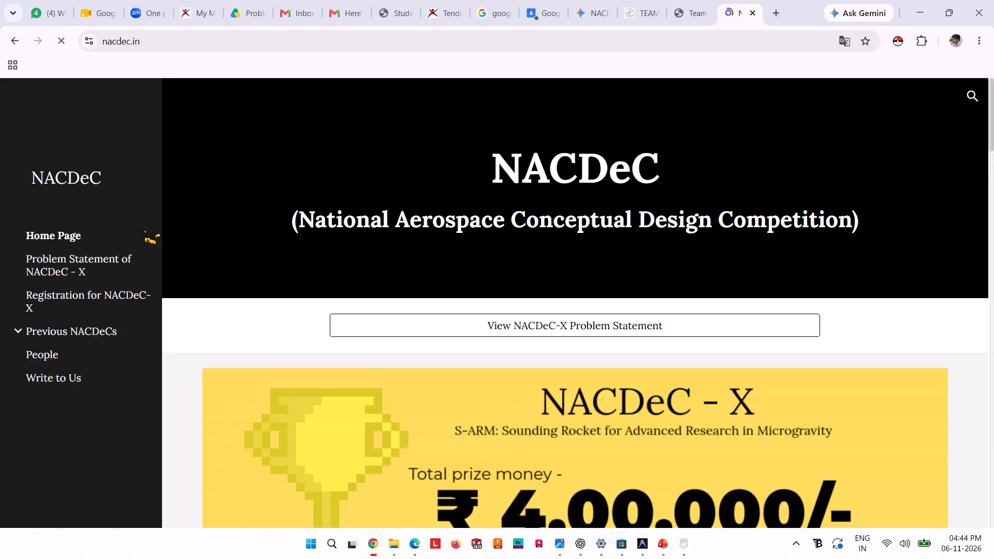
# Look through the NACDeC home page, from the competition banner to the footer, for the NACDeC-X registration entry.
pyautogui.scroll(-13, 365, 344)
pyautogui.scroll(1, 365, 344)
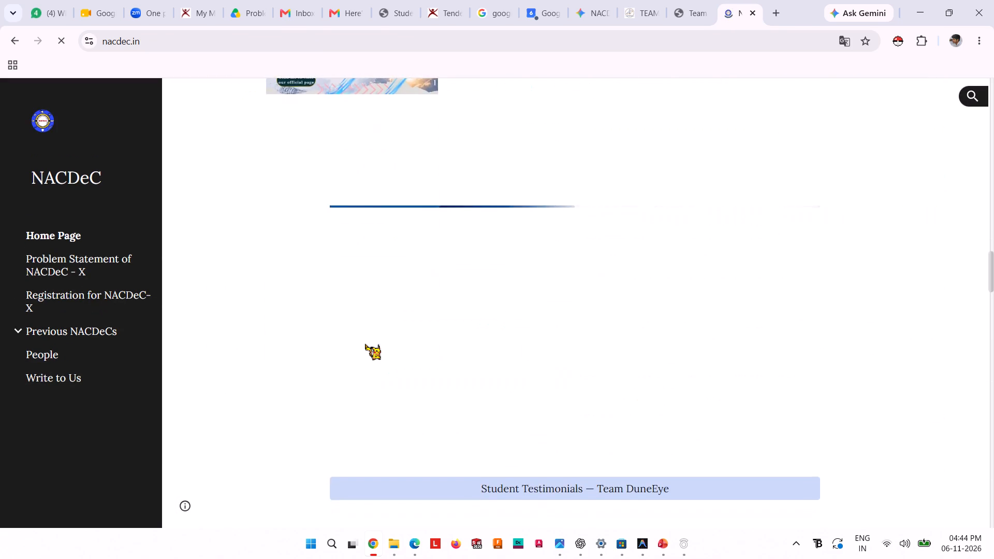
pyautogui.scroll(1, 365, 344)
pyautogui.scroll(-5, 365, 344)
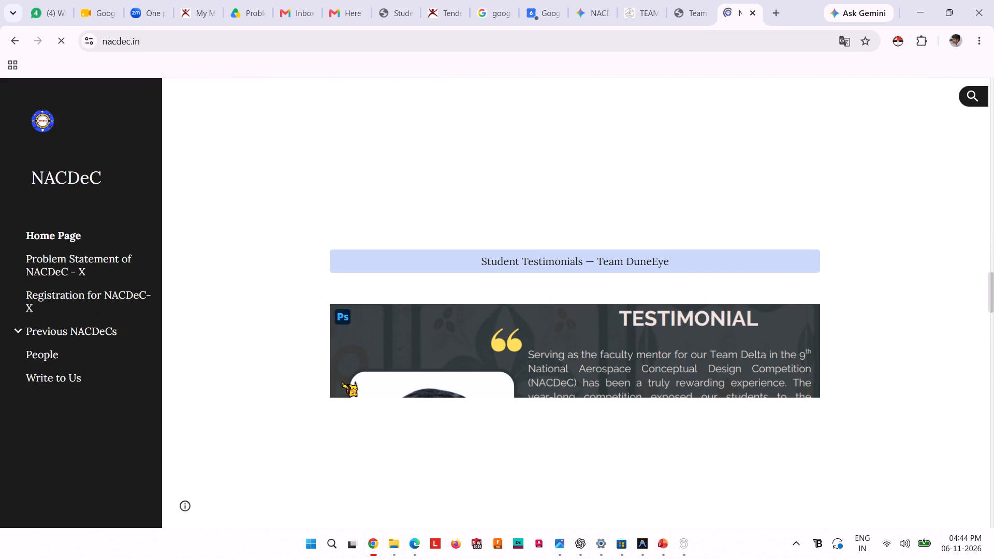
pyautogui.scroll(-16, 342, 381)
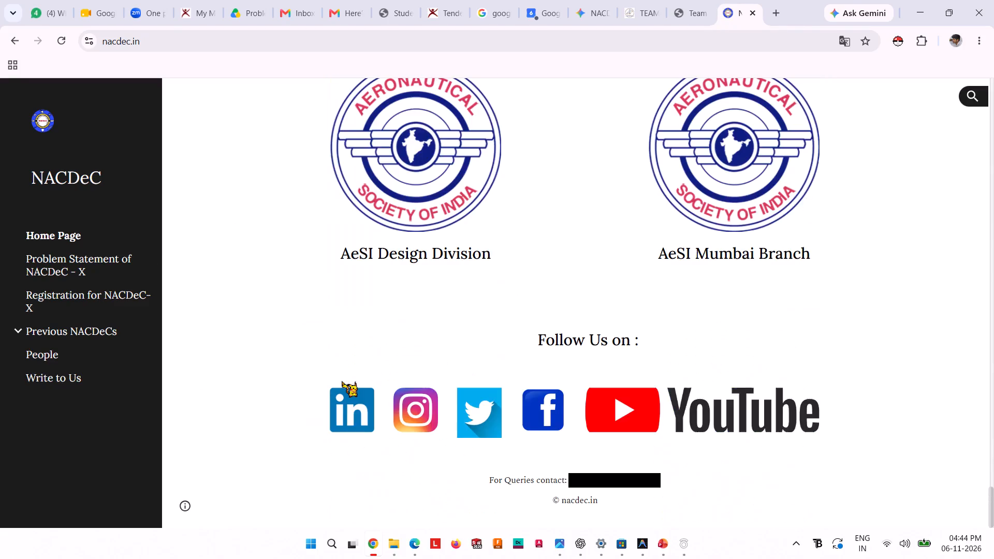
pyautogui.scroll(-1, 342, 381)
pyautogui.scroll(19, 342, 381)
pyautogui.scroll(4, 342, 381)
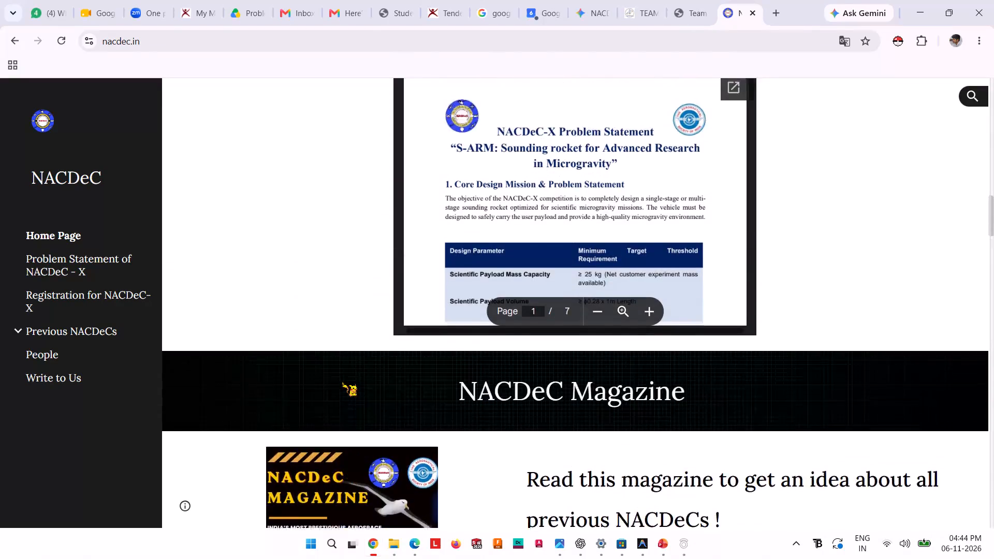
pyautogui.scroll(7, 342, 381)
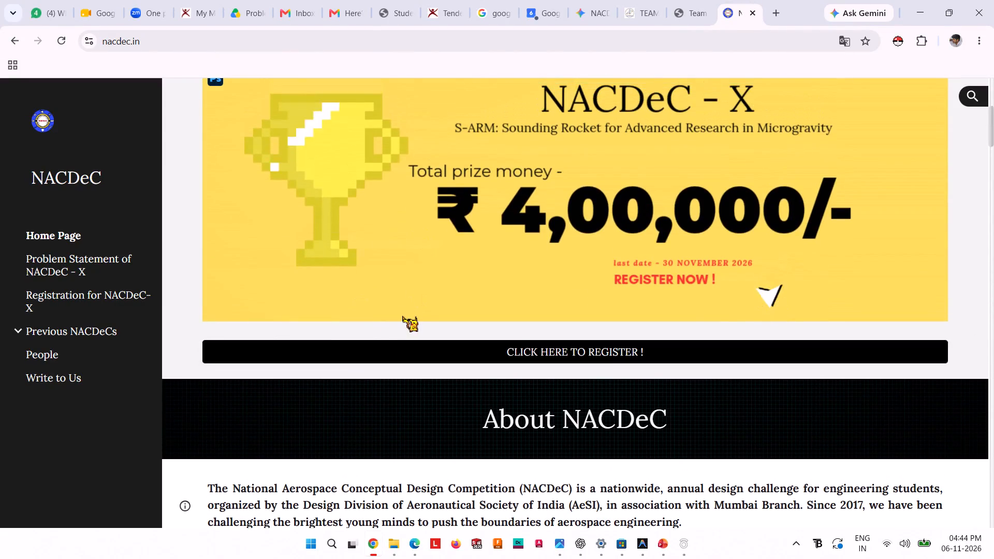
# Open the NACDeC-X registration page and save its Registration Form PDF to Downloads as NACDeC_X Registration Form.
pyautogui.click(571, 356)
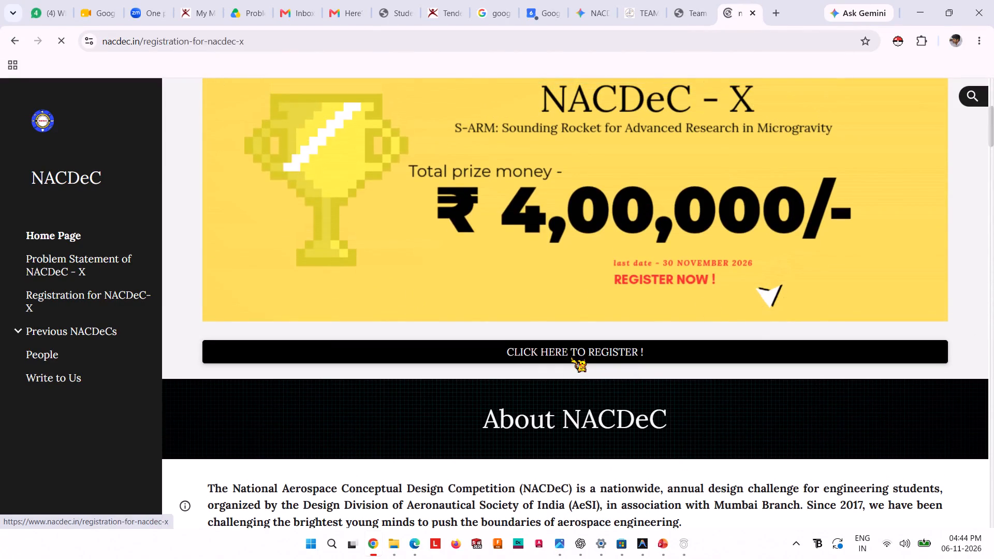
pyautogui.scroll(-5, 385, 475)
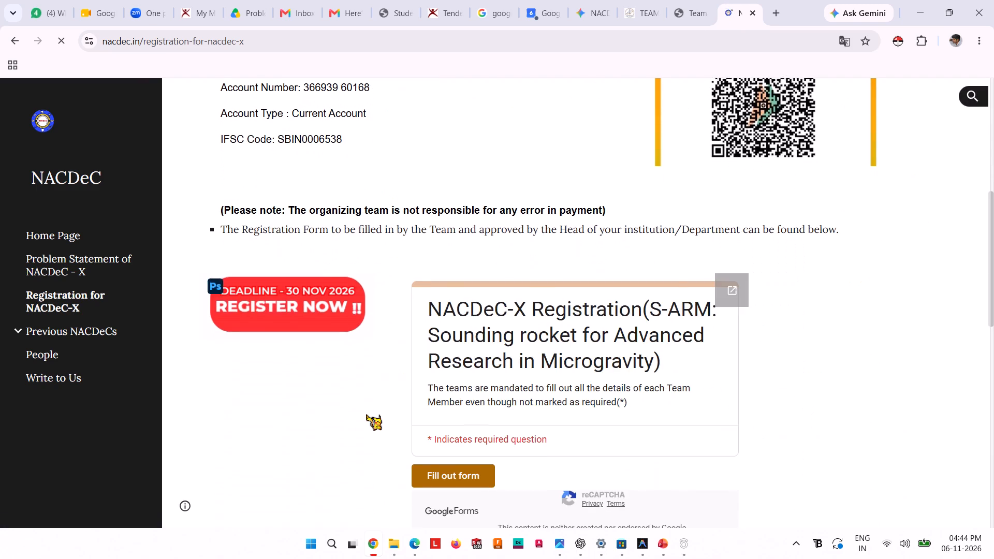
pyautogui.scroll(-3, 369, 409)
pyautogui.scroll(-4, 317, 349)
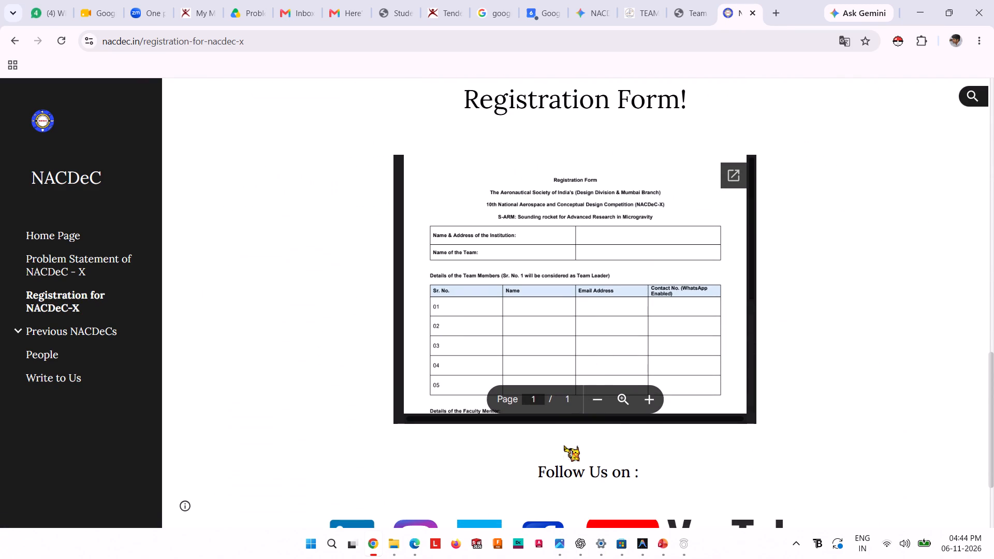
pyautogui.click(729, 179)
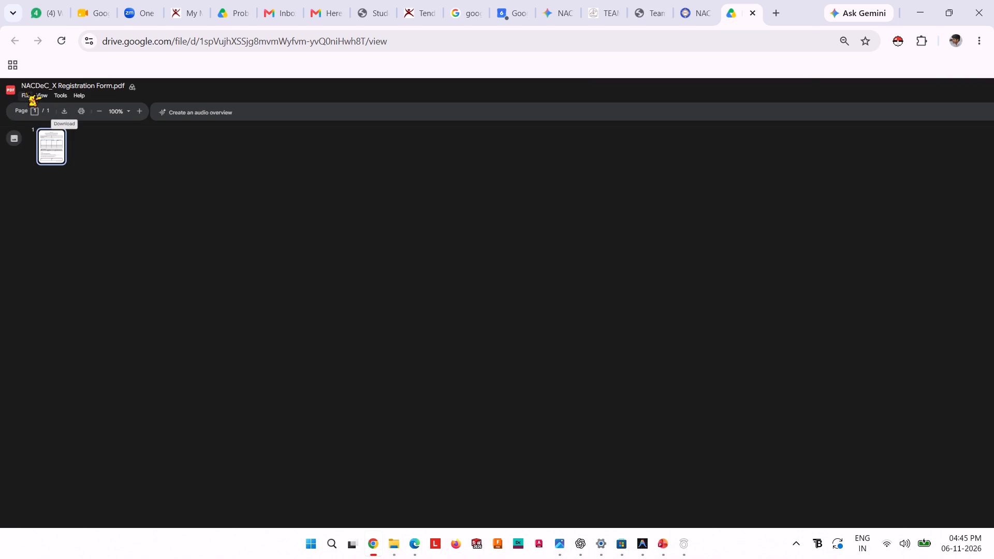
pyautogui.click(66, 112)
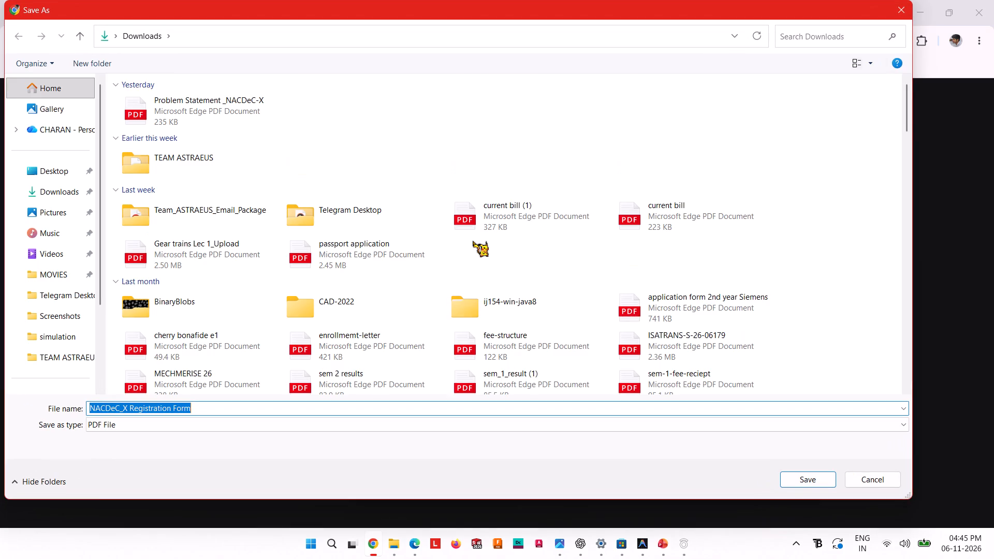
pyautogui.click(797, 483)
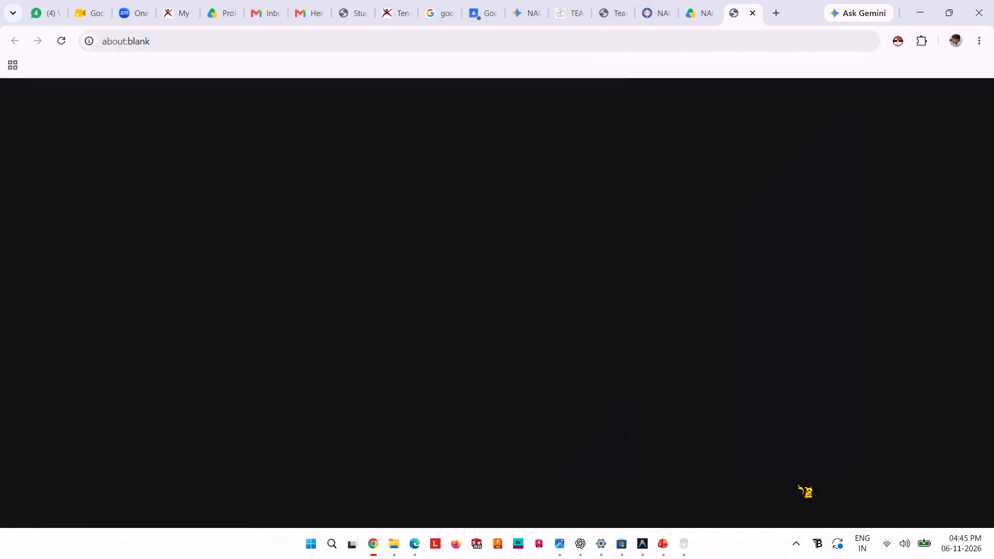
# Search the web for an online PDF editor in a new browser tab and open Canva's free PDF editor.
pyautogui.click(780, 13)
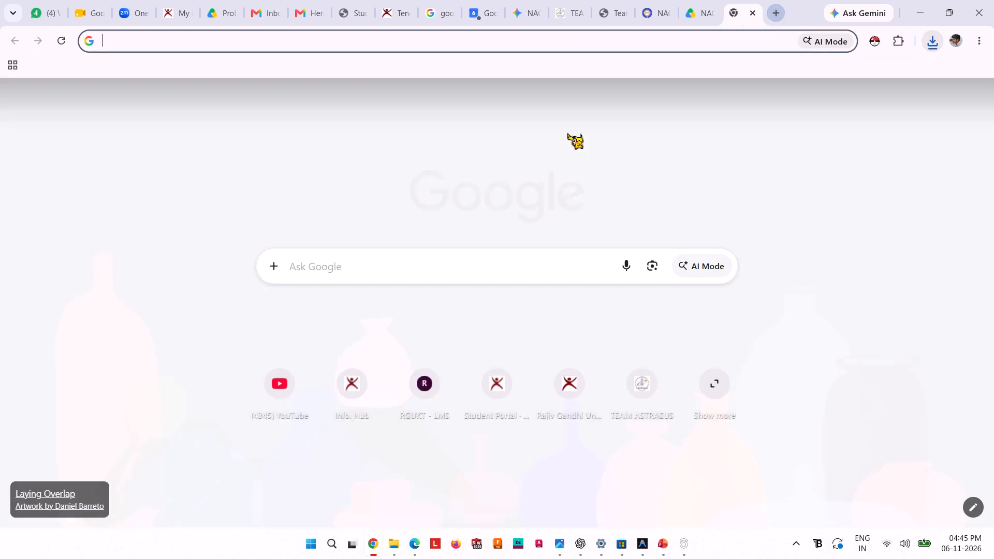
pyautogui.click(404, 254)
pyautogui.write('online pdf ediotr')
pyautogui.press('Return')
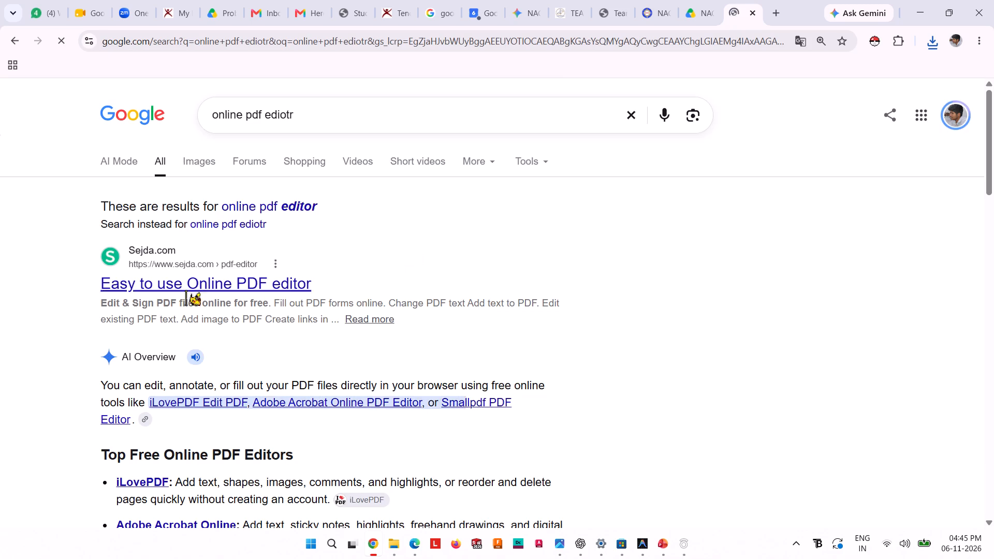
pyautogui.scroll(-7, 333, 420)
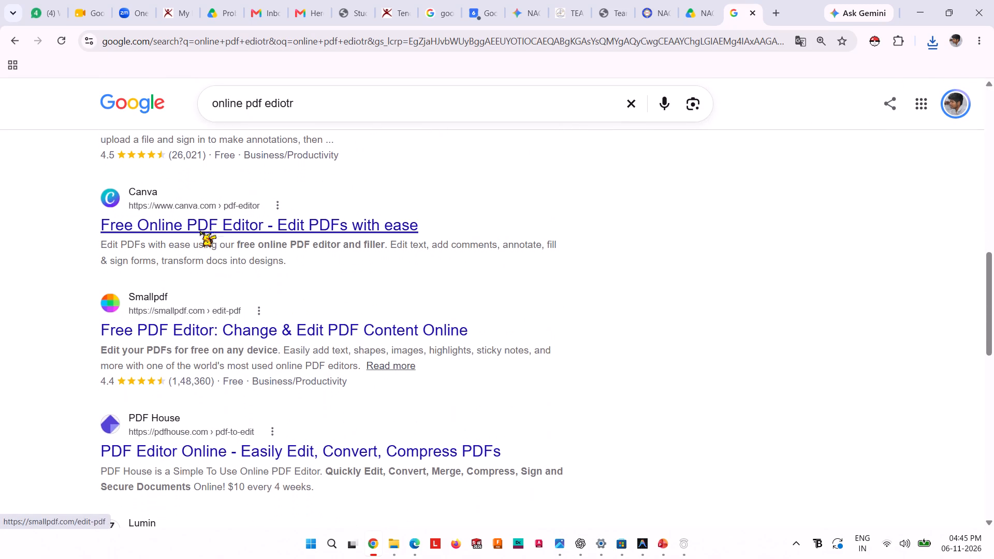
pyautogui.click(201, 224)
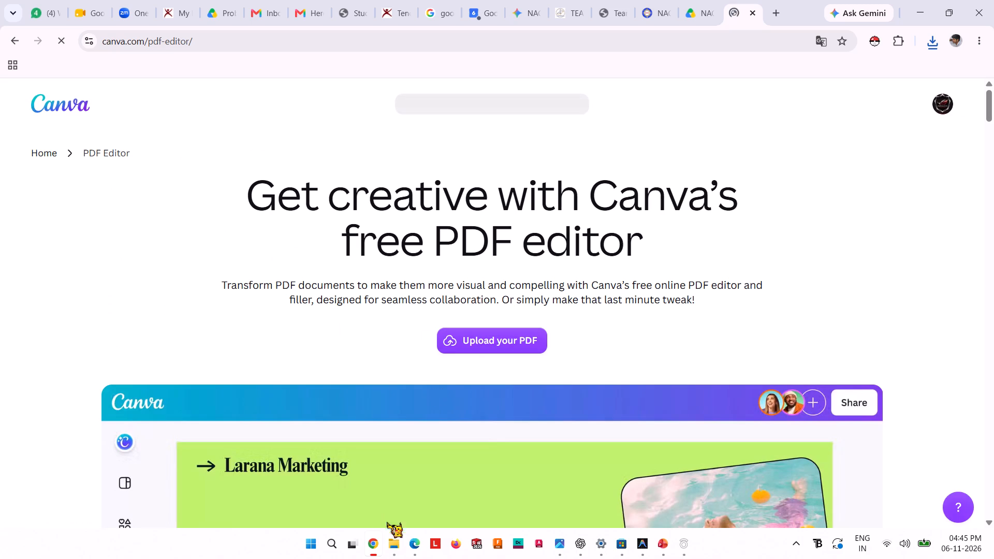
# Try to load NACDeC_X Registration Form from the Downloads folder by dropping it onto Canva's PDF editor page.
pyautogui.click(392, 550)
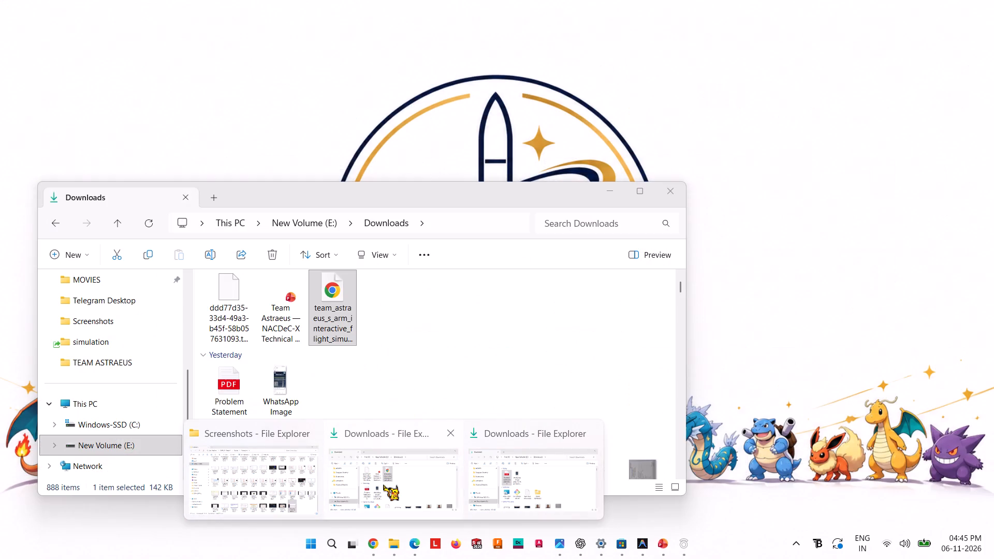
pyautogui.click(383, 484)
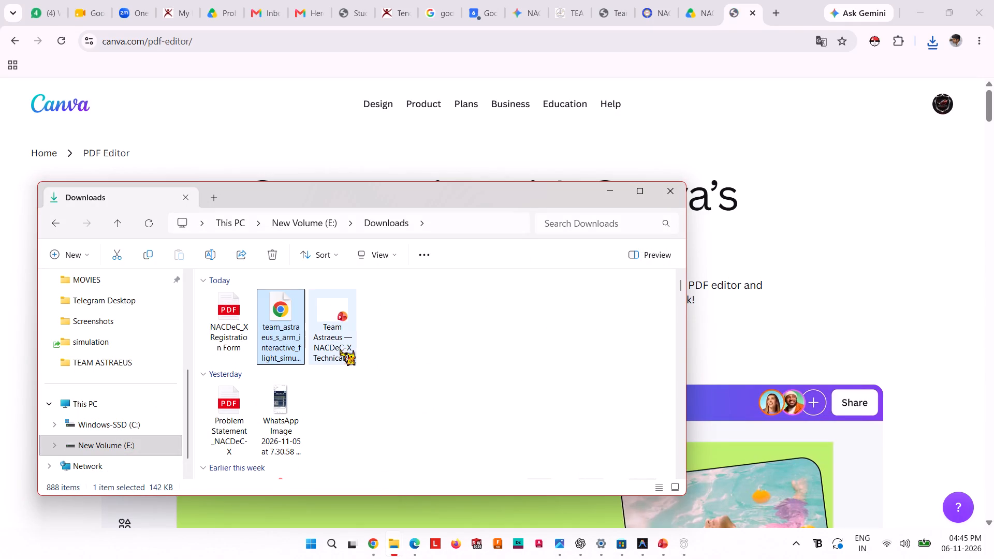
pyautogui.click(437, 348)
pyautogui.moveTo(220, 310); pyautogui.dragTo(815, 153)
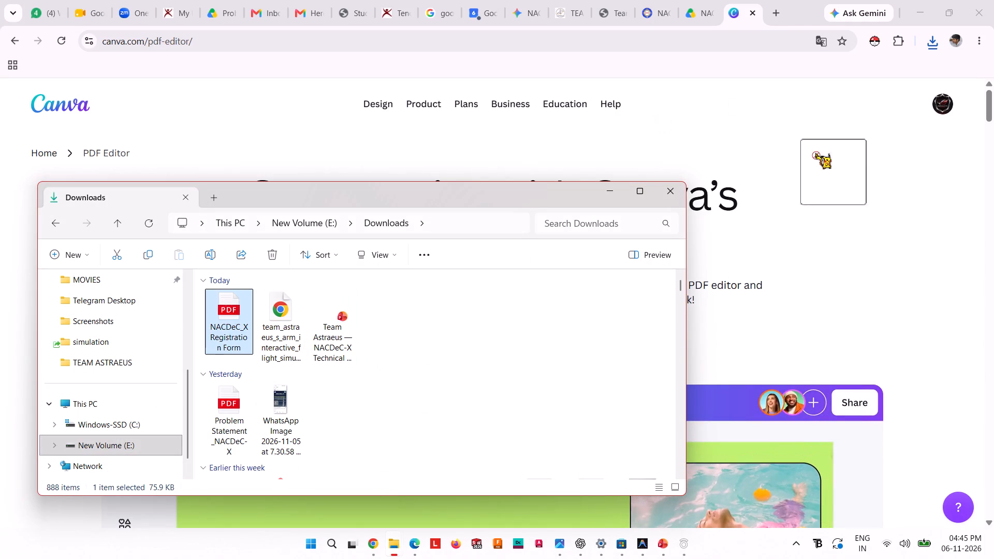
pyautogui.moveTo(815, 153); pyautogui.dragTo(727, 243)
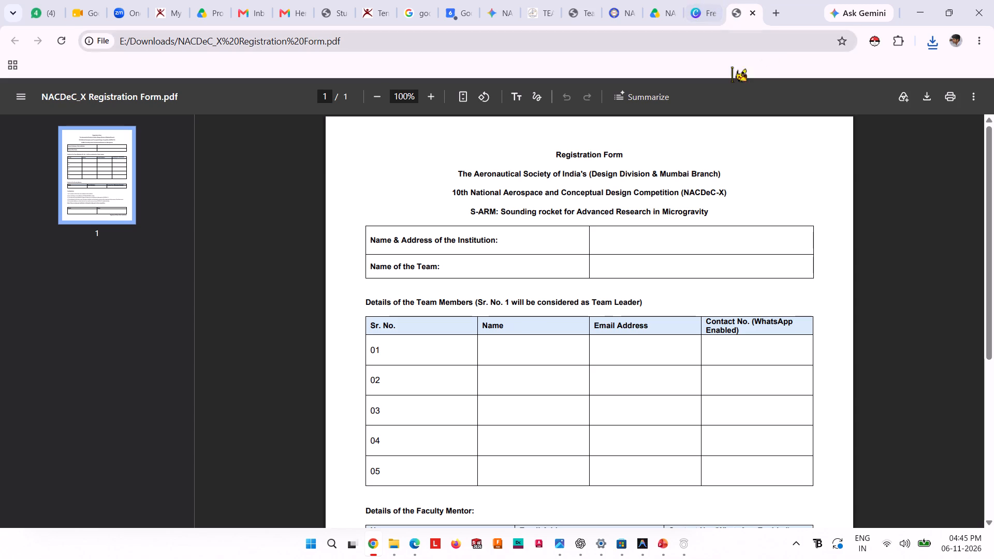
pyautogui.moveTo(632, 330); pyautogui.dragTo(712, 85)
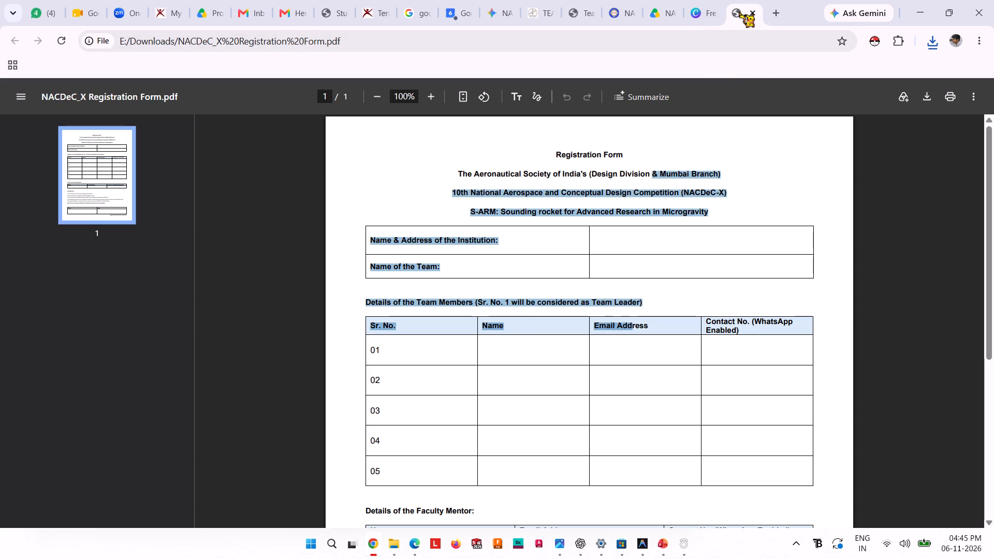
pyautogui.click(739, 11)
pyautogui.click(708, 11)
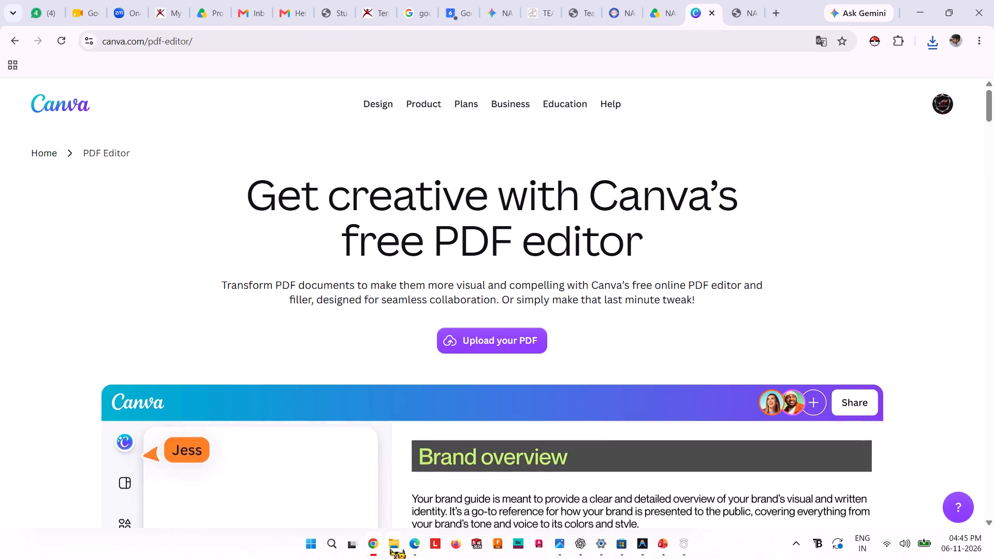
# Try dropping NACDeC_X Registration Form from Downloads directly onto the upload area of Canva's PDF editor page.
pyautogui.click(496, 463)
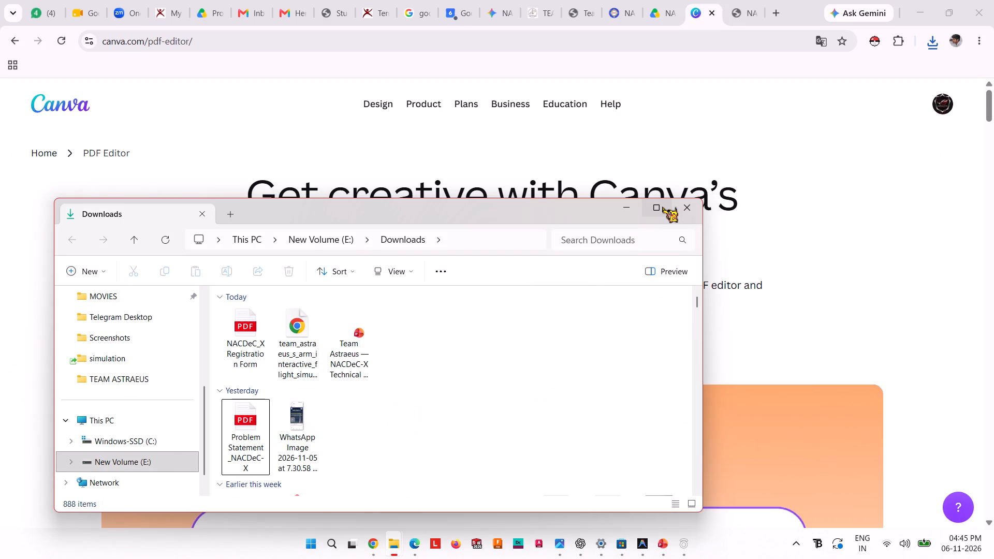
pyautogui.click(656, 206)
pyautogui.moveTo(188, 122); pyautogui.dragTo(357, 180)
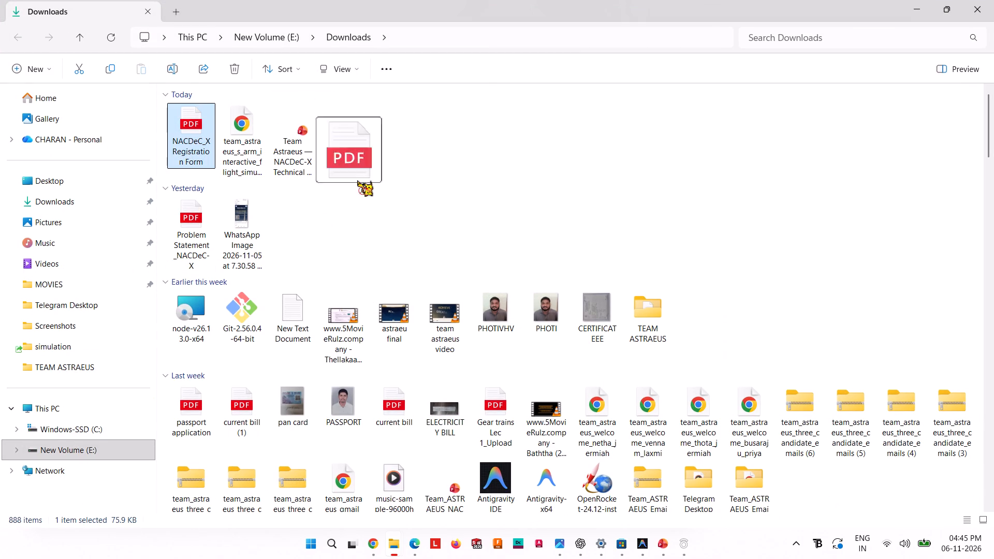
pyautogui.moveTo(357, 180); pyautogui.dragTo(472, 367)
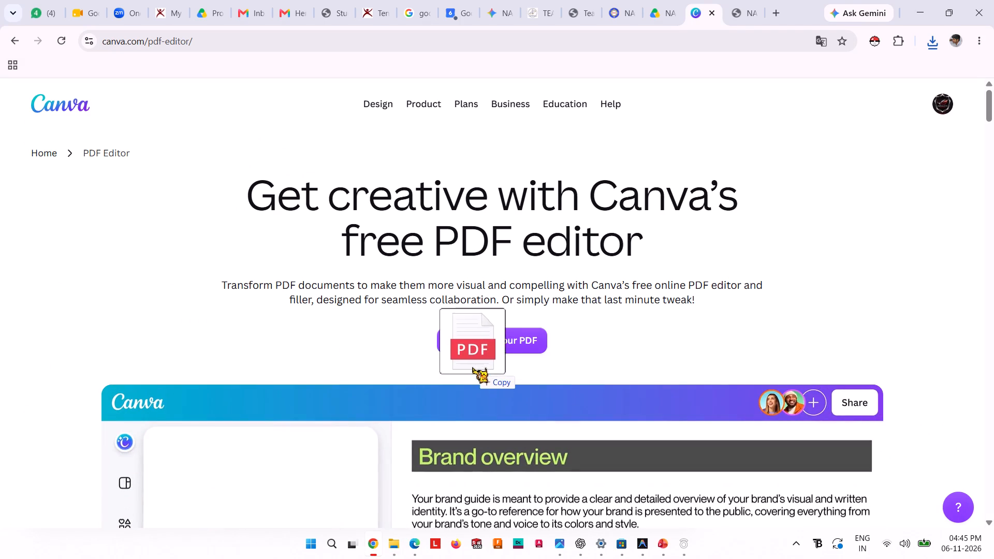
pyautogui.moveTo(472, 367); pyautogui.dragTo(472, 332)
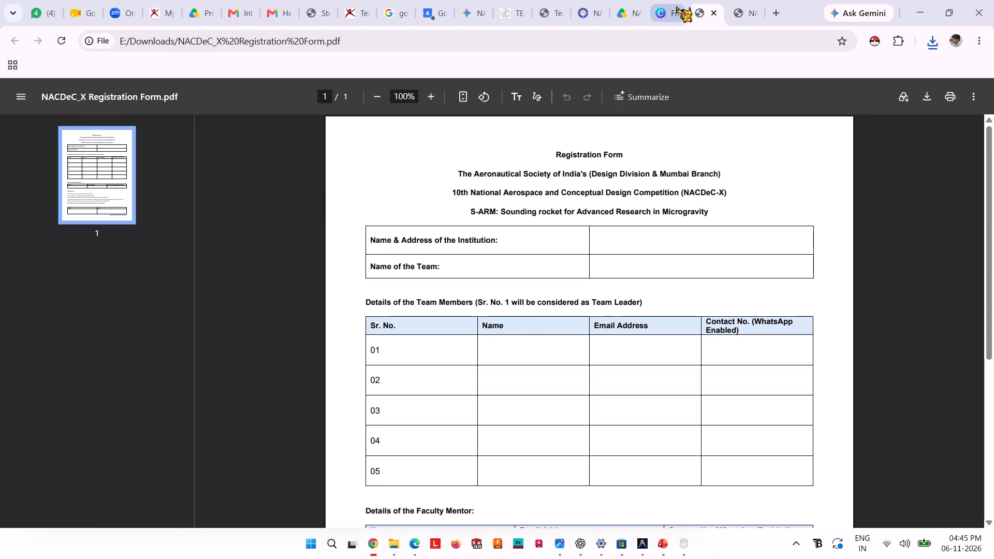
# Upload NACDeC_X Registration Form from Downloads to Canva's PDF editor and continue in the browser instead of the desktop app.
pyautogui.click(657, 7)
pyautogui.click(460, 341)
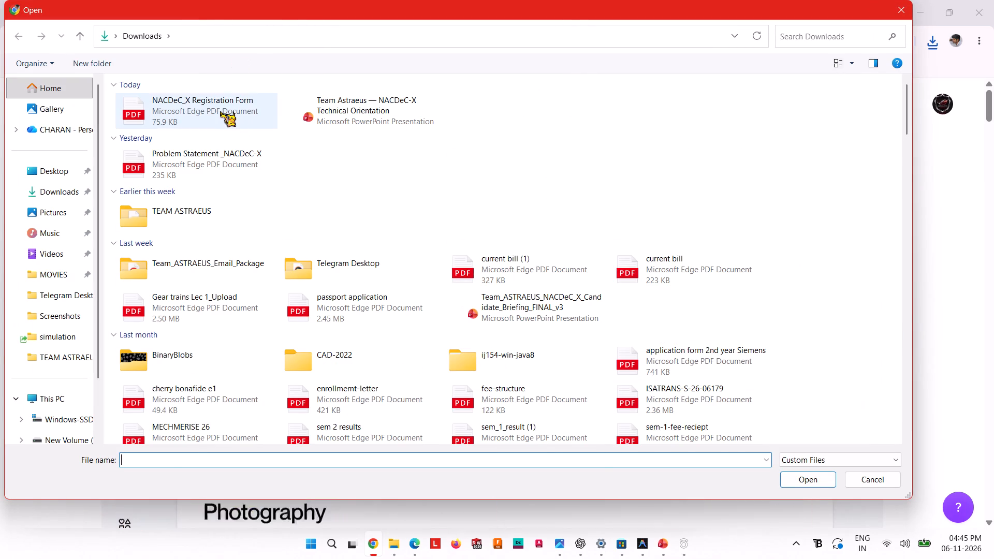
pyautogui.click(220, 111)
pyautogui.click(799, 478)
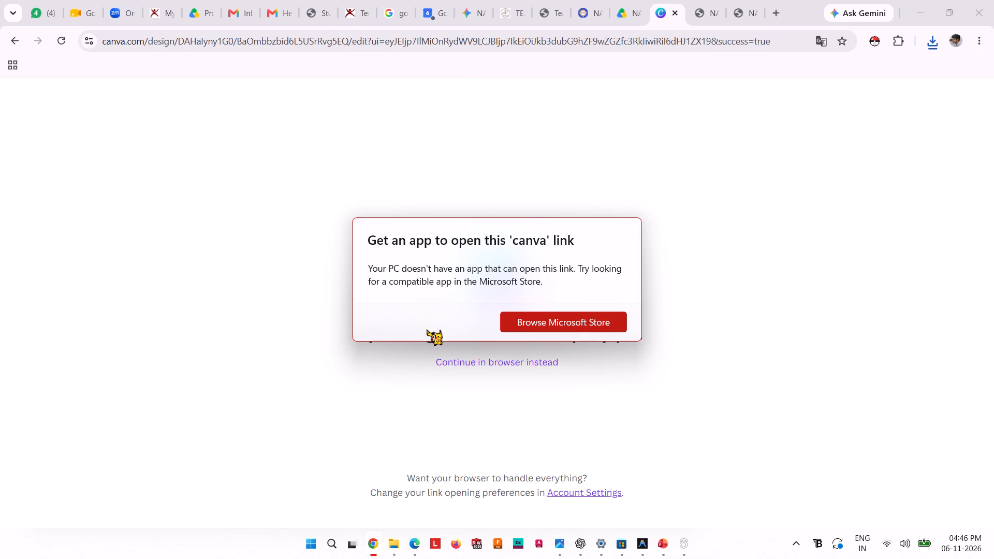
pyautogui.click(476, 375)
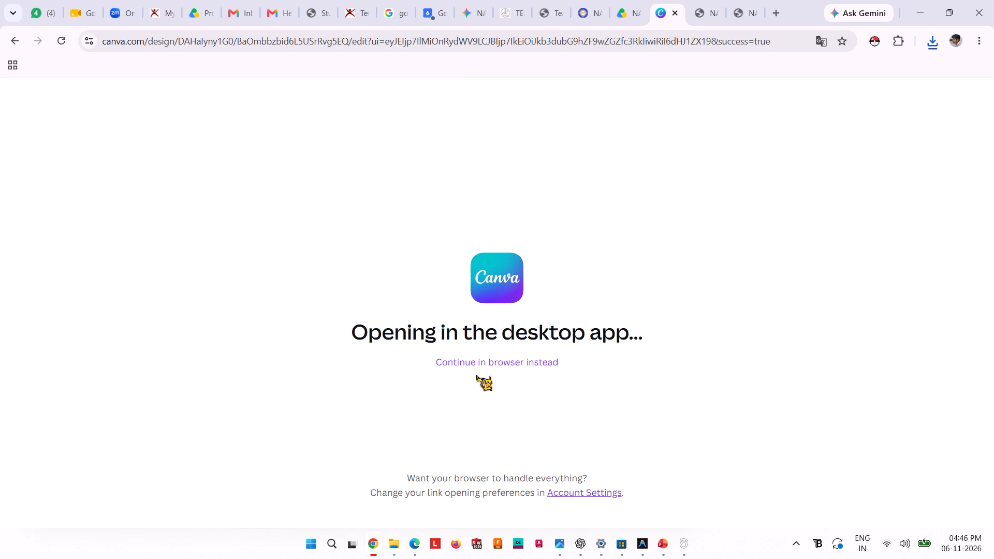
pyautogui.click(488, 361)
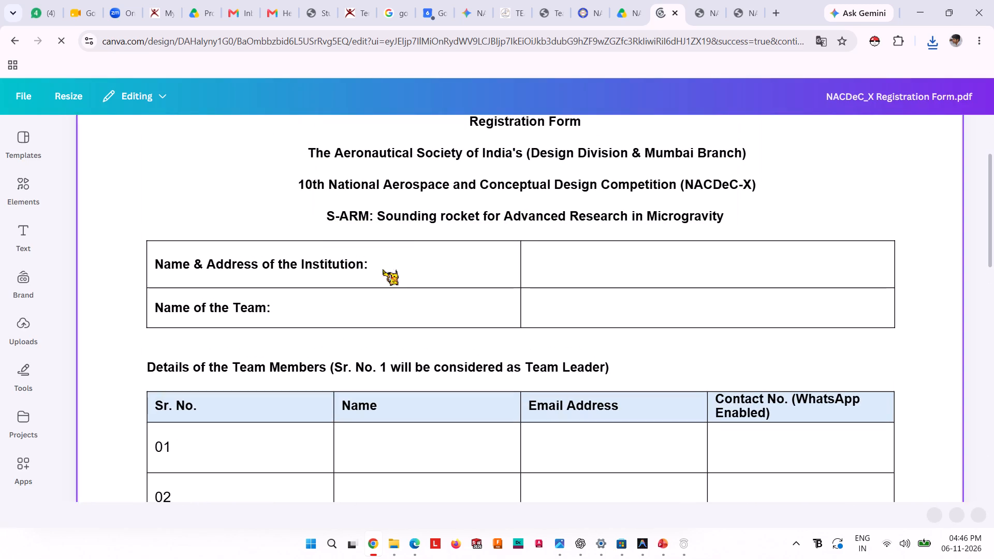
# Examine the imported registration form's team, mentor, certification, place, date and signature sections.
pyautogui.scroll(-8, 338, 351)
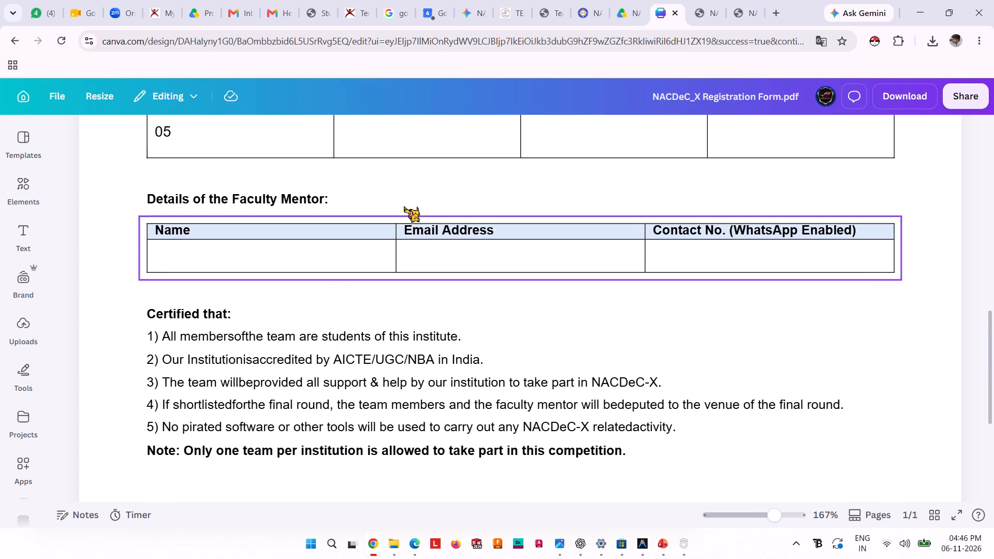
pyautogui.scroll(-1, 346, 383)
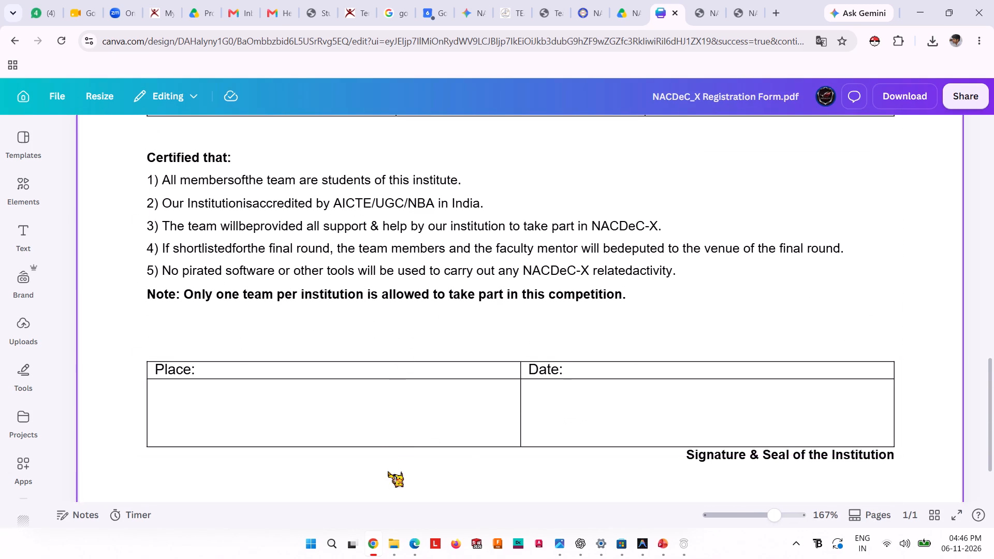
pyautogui.scroll(-3, 433, 457)
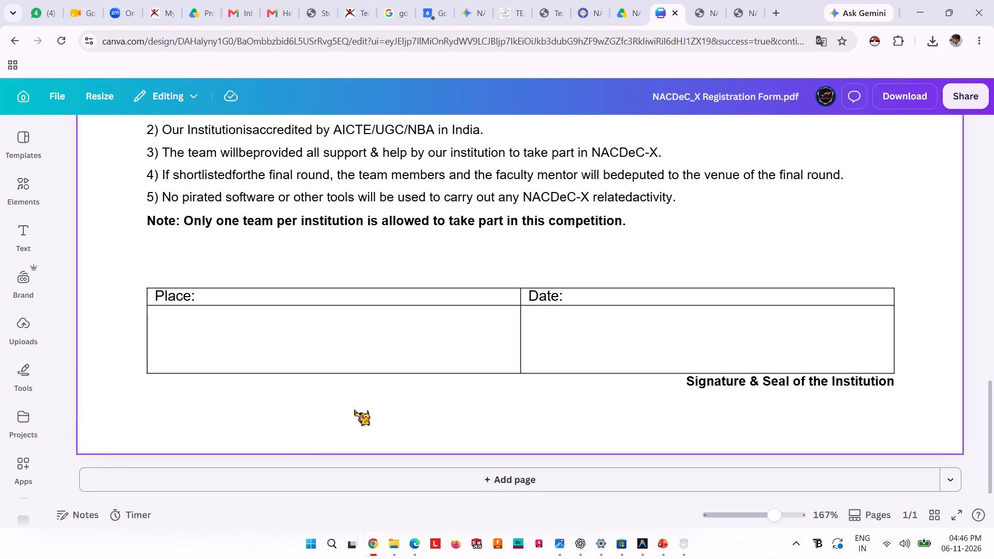
pyautogui.scroll(2, 354, 409)
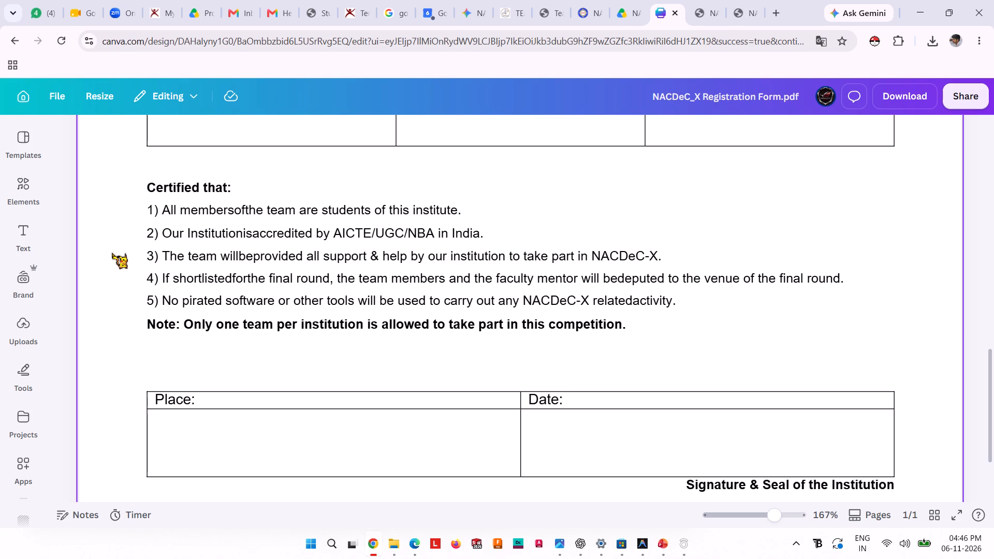
pyautogui.scroll(6, 112, 253)
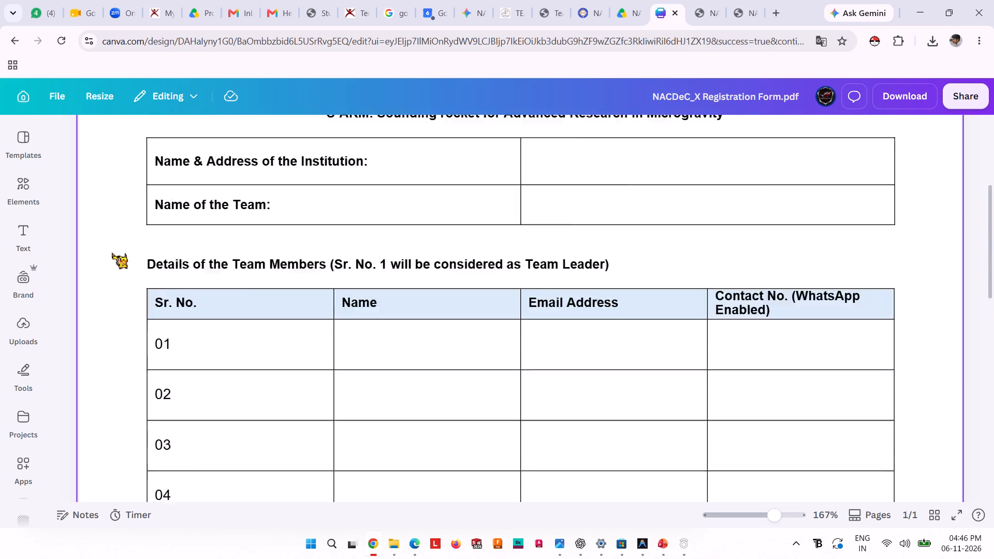
pyautogui.scroll(1, 112, 253)
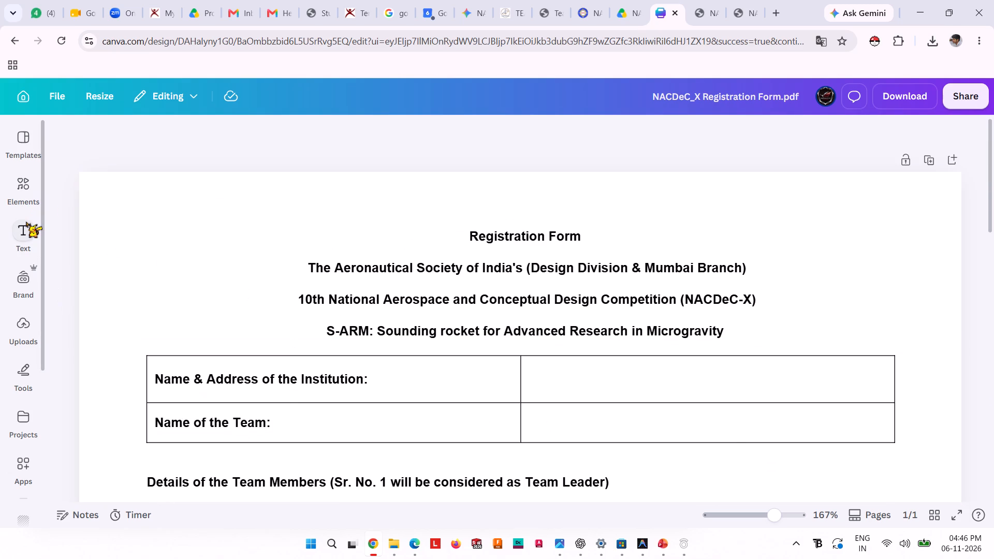
# Add a text box to the form reading "RAJIV GANDHI UNIVERSITY OF KNOELEDGE TECHNOLOGIES".
pyautogui.click(26, 222)
pyautogui.click(195, 174)
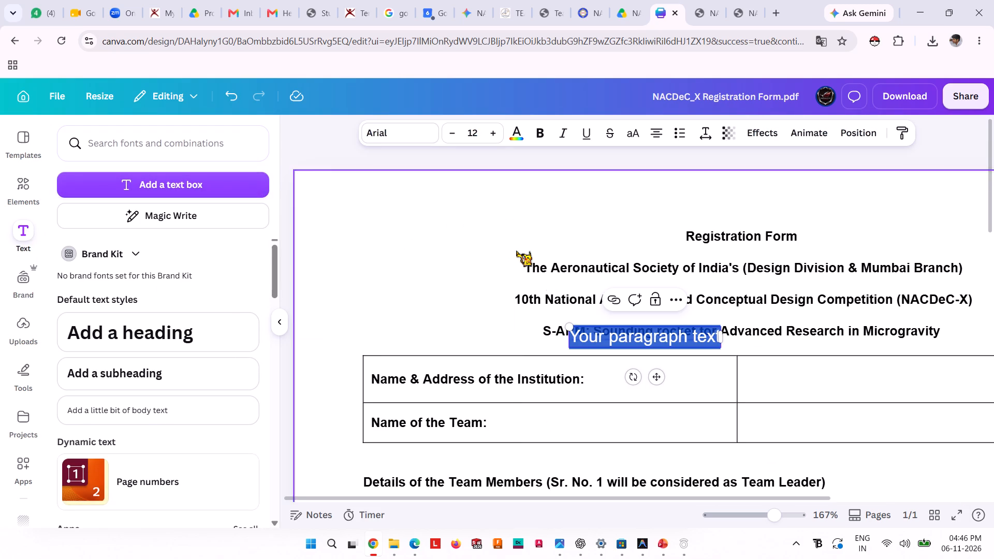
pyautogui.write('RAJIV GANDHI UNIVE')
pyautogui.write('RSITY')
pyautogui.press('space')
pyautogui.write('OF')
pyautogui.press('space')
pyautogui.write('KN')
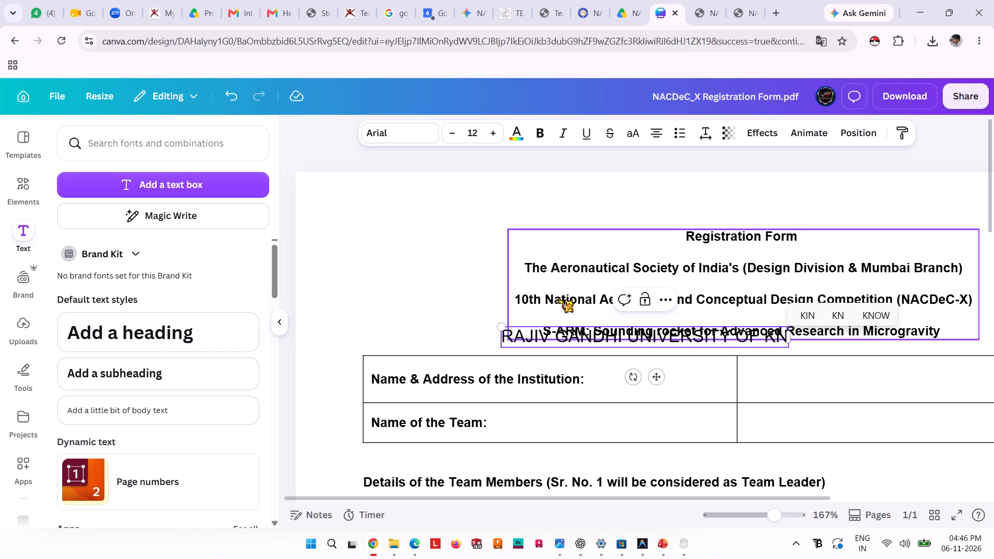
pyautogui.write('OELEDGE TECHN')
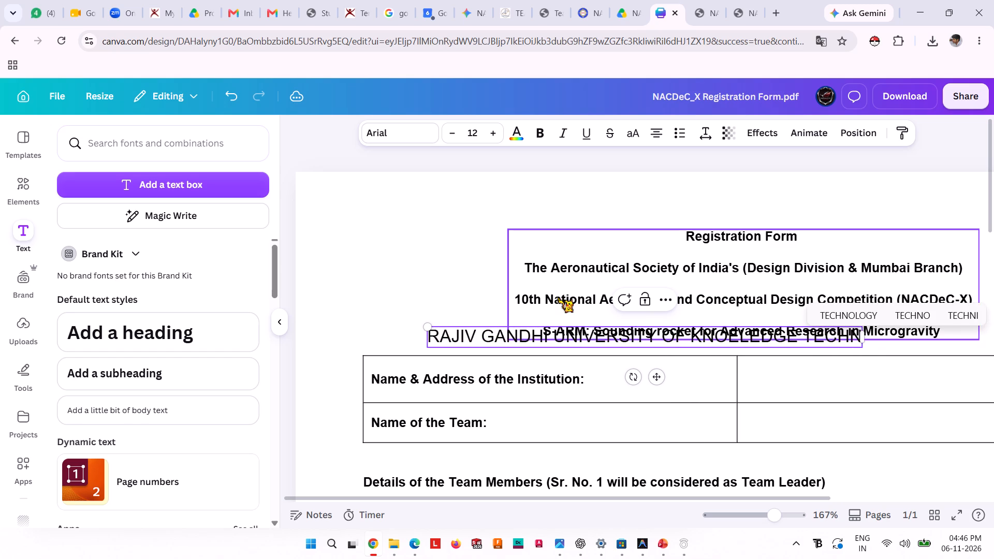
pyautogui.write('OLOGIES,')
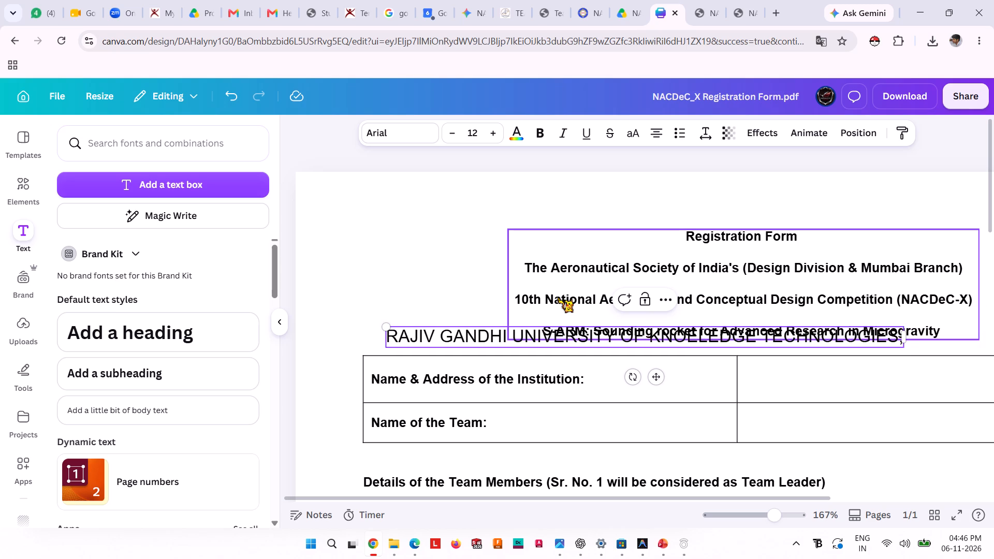
# Append a hyphen and the institution's campus town, district, state and postal code in capitals to the same text.
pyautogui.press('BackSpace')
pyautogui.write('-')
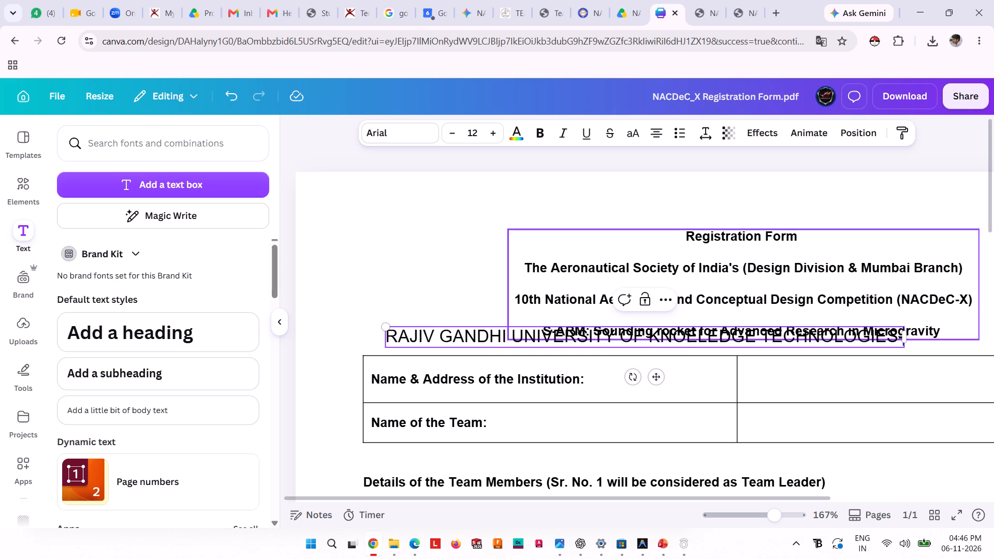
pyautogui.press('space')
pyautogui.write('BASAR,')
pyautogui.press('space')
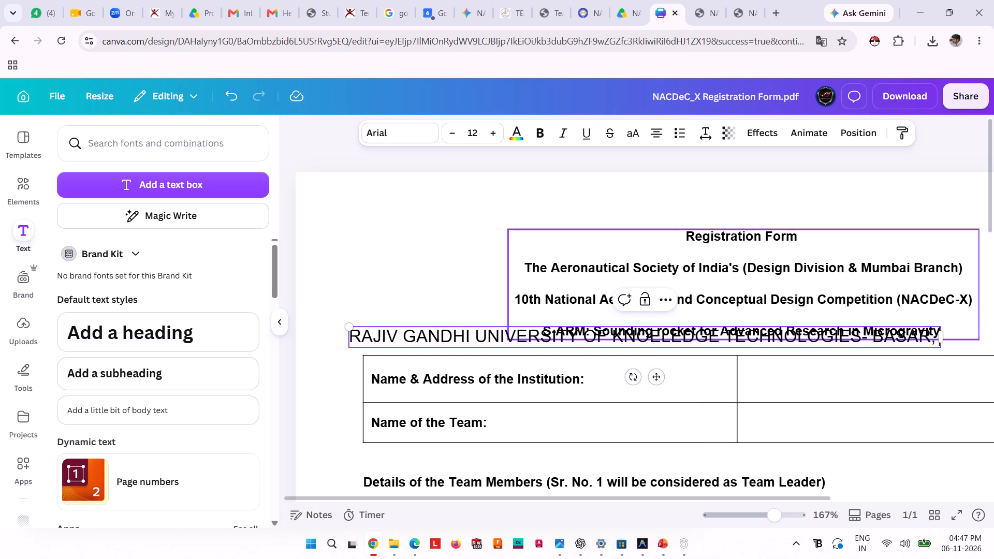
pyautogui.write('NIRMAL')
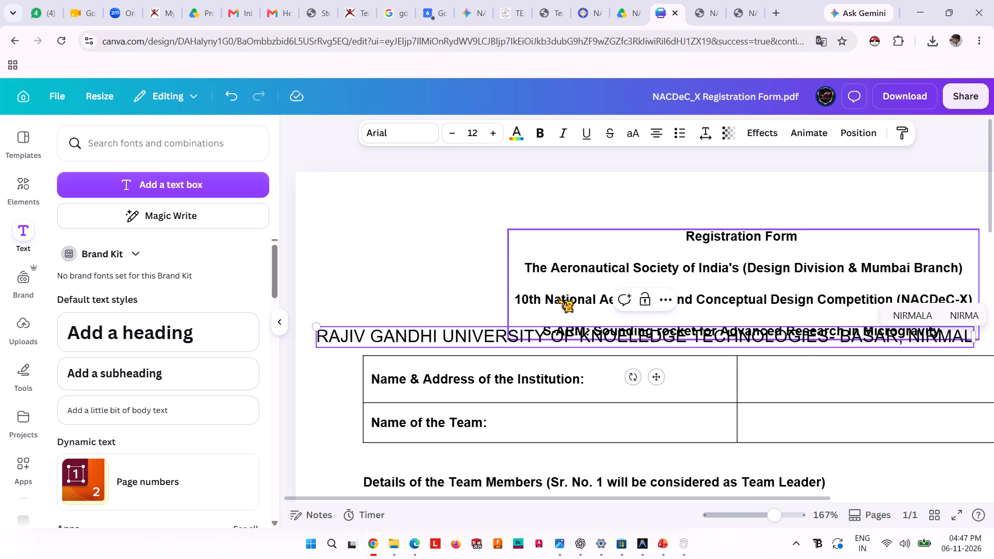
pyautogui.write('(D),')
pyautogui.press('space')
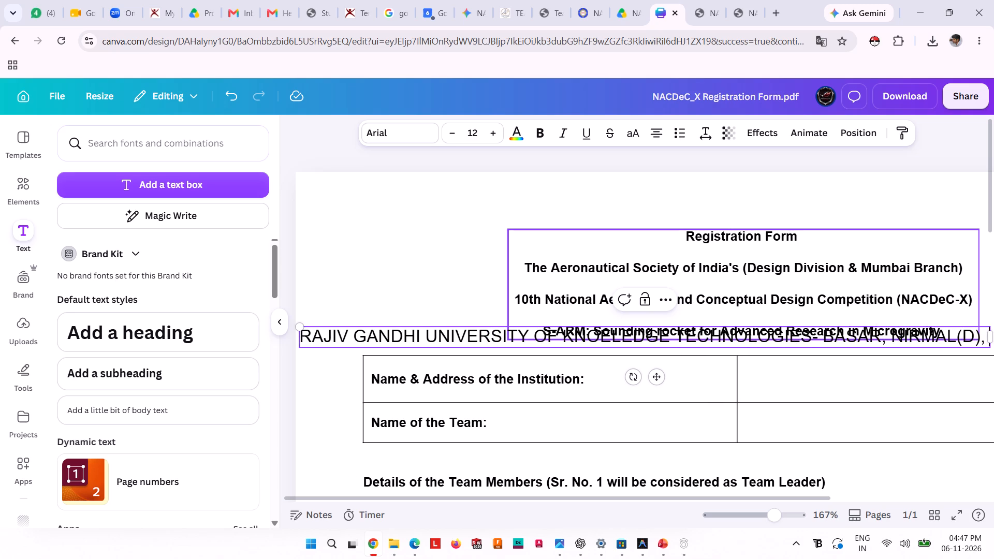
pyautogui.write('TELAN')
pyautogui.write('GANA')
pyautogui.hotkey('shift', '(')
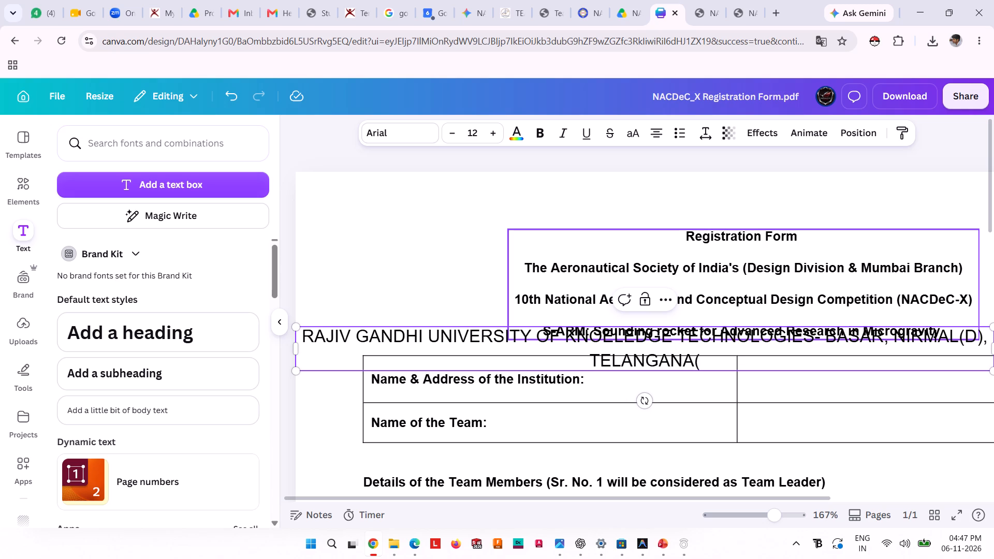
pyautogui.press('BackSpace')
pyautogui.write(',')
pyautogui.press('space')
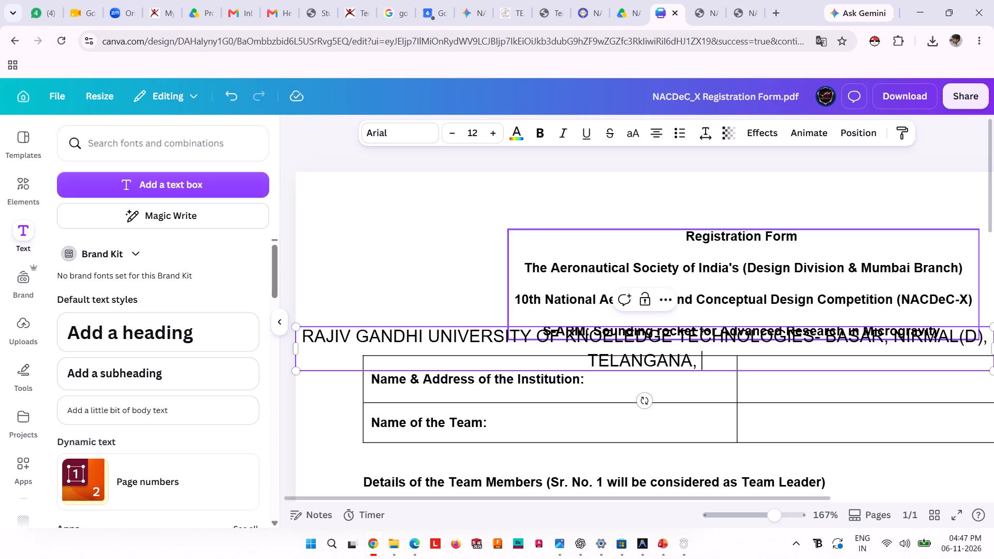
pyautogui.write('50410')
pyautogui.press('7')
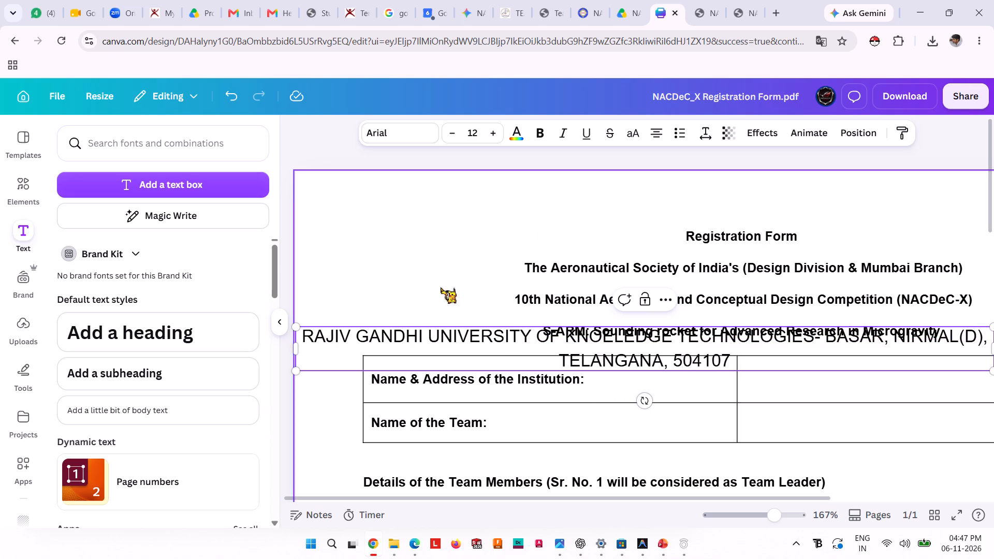
# Scale the institution text down to about size 5.6 and move it into the empty Name & Address of the Institution cell.
pyautogui.click(429, 222)
pyautogui.click(569, 349)
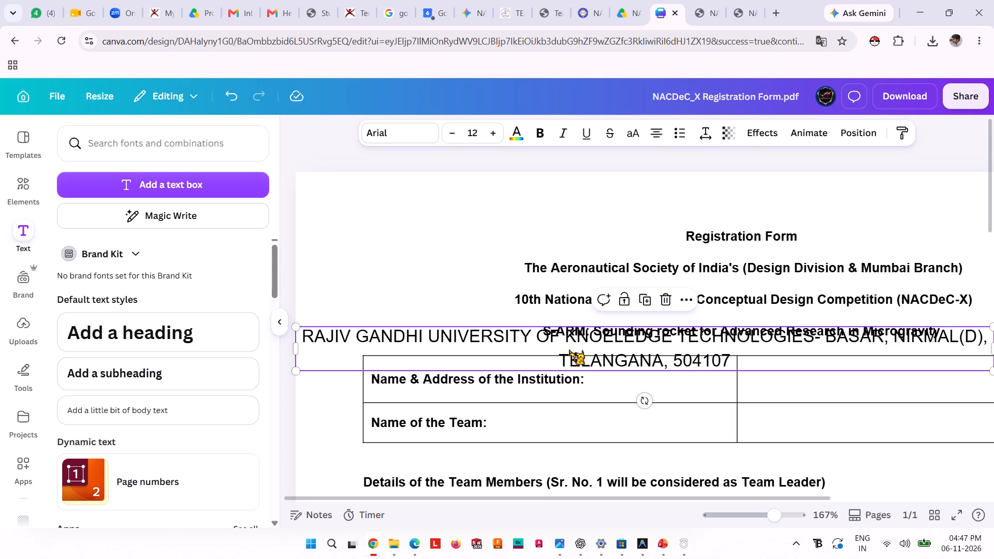
pyautogui.moveTo(772, 279); pyautogui.dragTo(752, 274)
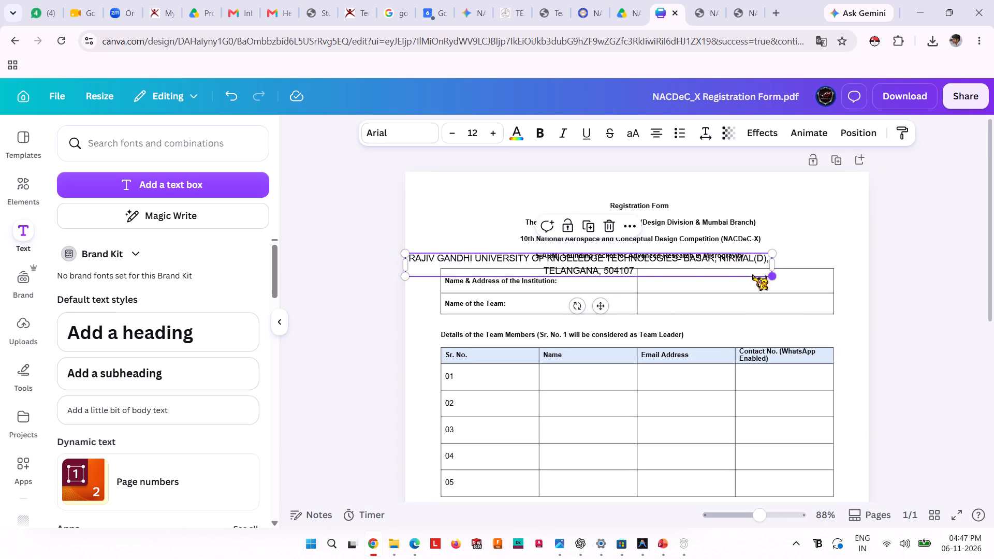
pyautogui.moveTo(752, 274); pyautogui.dragTo(573, 273)
pyautogui.moveTo(518, 258); pyautogui.dragTo(707, 275)
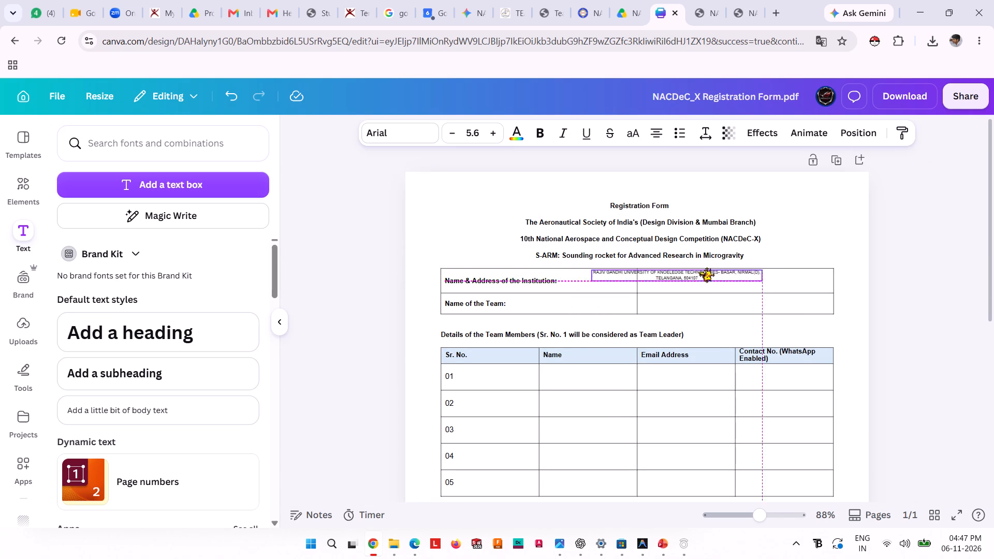
pyautogui.moveTo(707, 275); pyautogui.dragTo(764, 276)
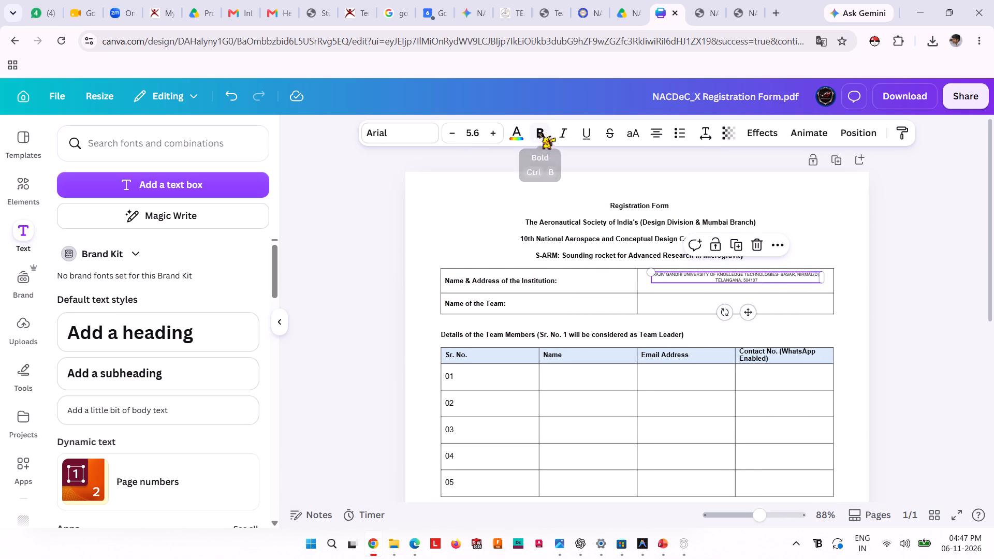
# Format the institution text as bold, size 6.6, with justified alignment.
pyautogui.click(494, 136)
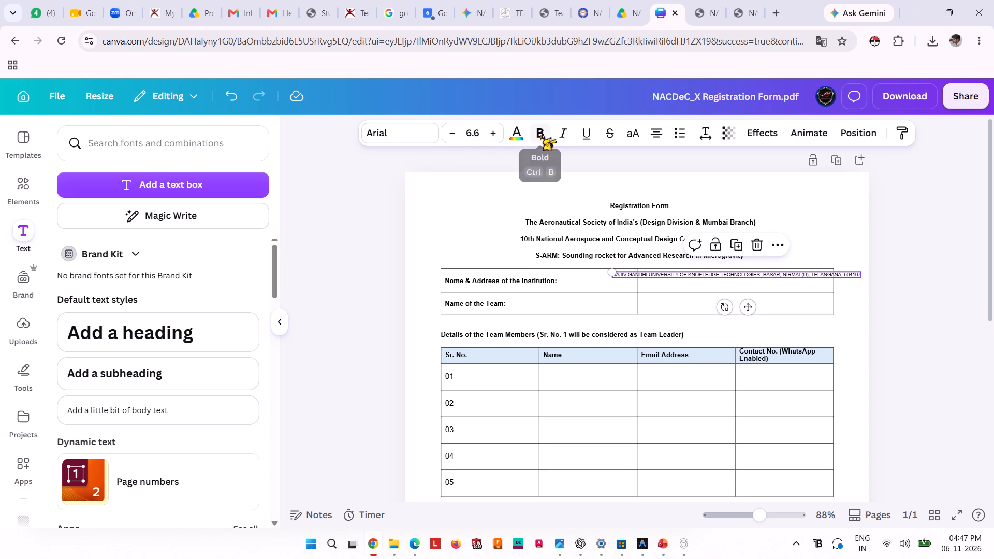
pyautogui.click(540, 135)
pyautogui.click(655, 142)
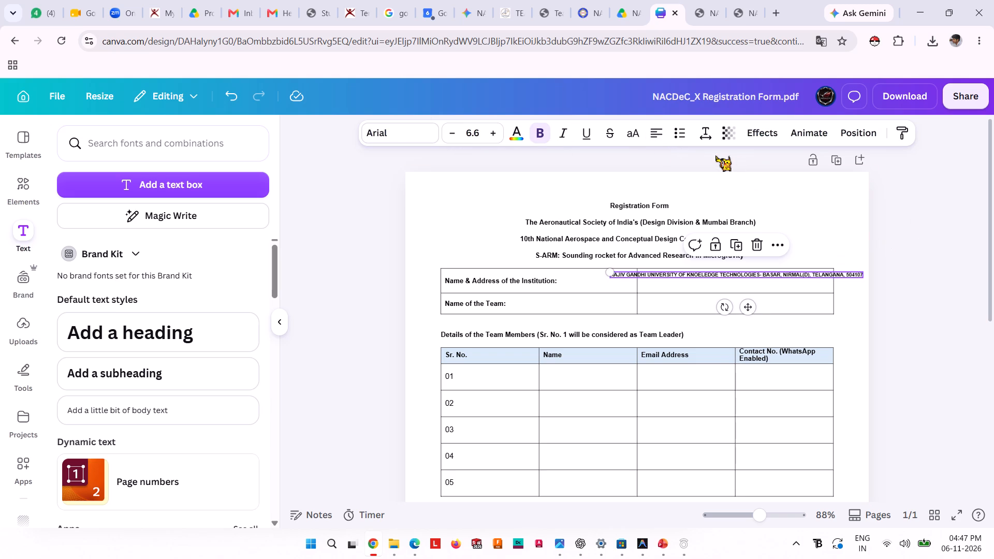
pyautogui.click(656, 130)
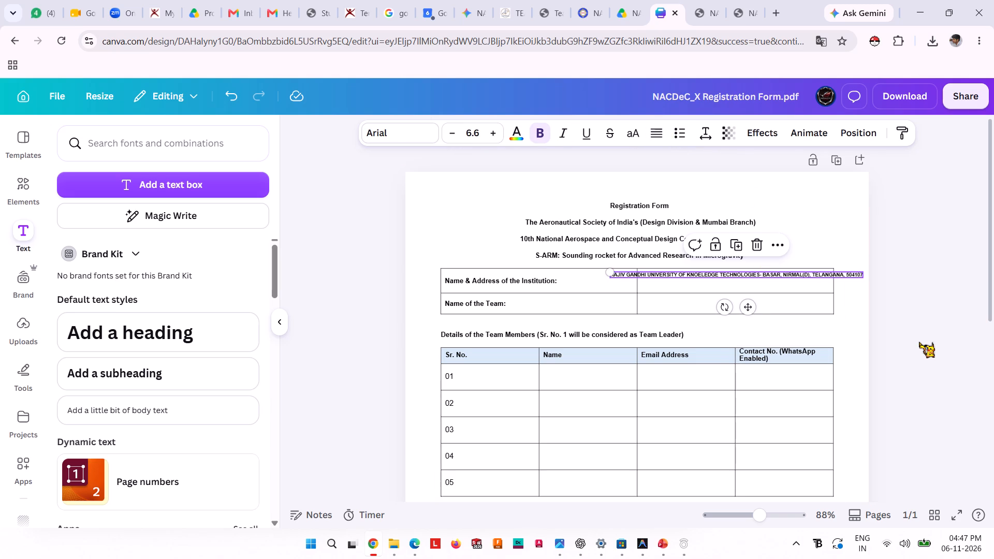
pyautogui.click(919, 342)
# Narrow the institution text box to about 3.3 wide so it wraps onto two lines, and place it inside its answer cell.
pyautogui.click(841, 228)
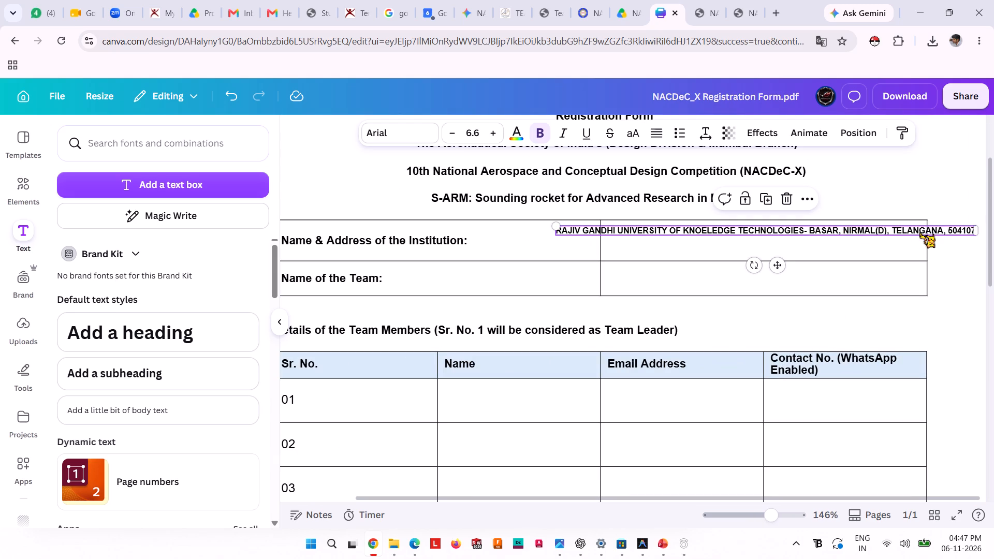
pyautogui.moveTo(927, 230); pyautogui.dragTo(830, 249)
pyautogui.moveTo(881, 248); pyautogui.dragTo(757, 264)
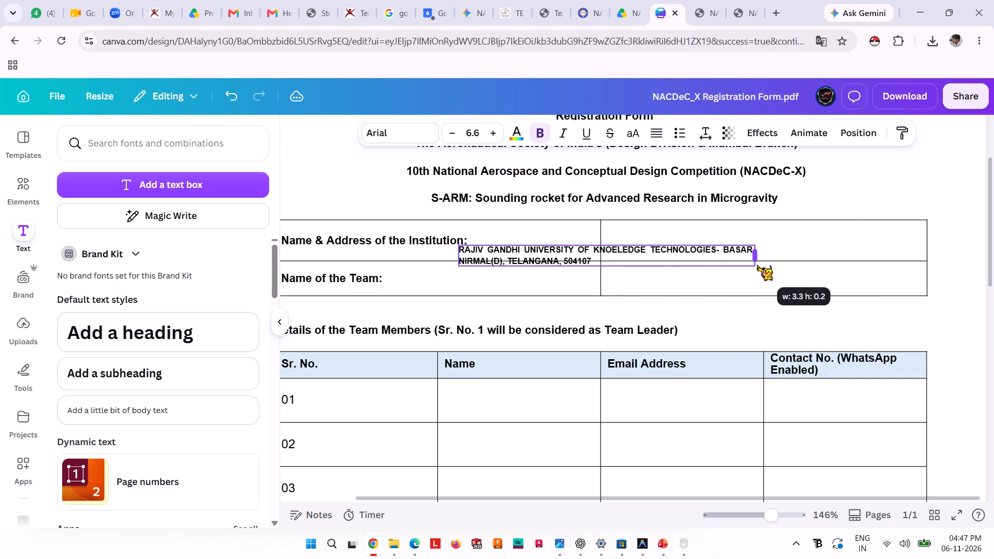
pyautogui.moveTo(757, 264); pyautogui.dragTo(756, 264)
pyautogui.moveTo(621, 295); pyautogui.dragTo(728, 273)
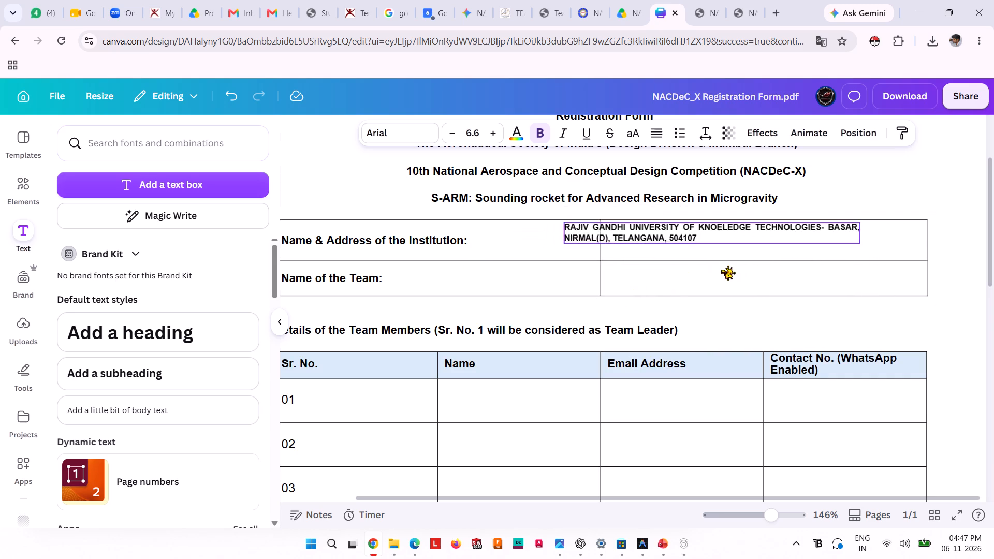
pyautogui.moveTo(728, 273); pyautogui.dragTo(768, 280)
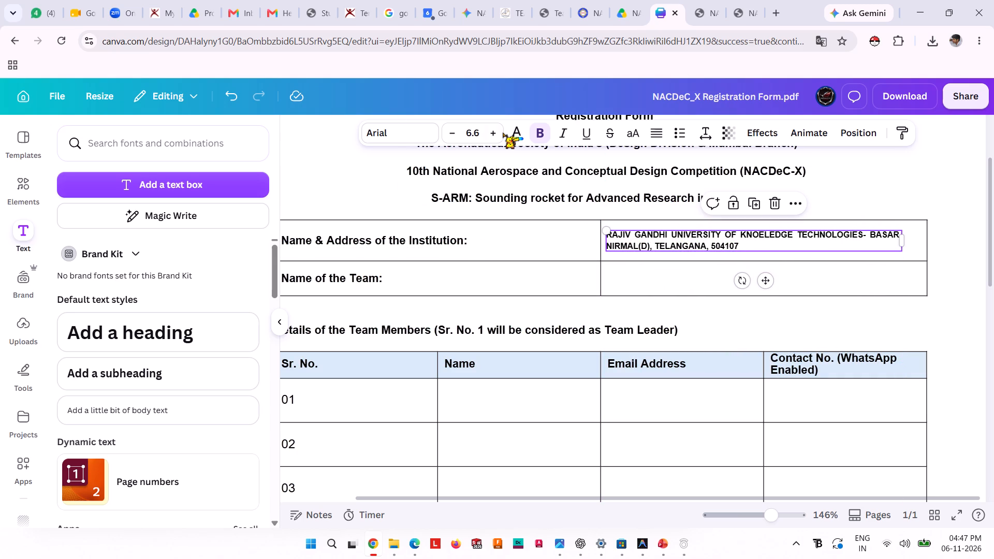
# Widen the institution text box to about 3.5 and set its font size to 7.6 so it fits the cell on two lines.
pyautogui.click(495, 133)
pyautogui.click(495, 133)
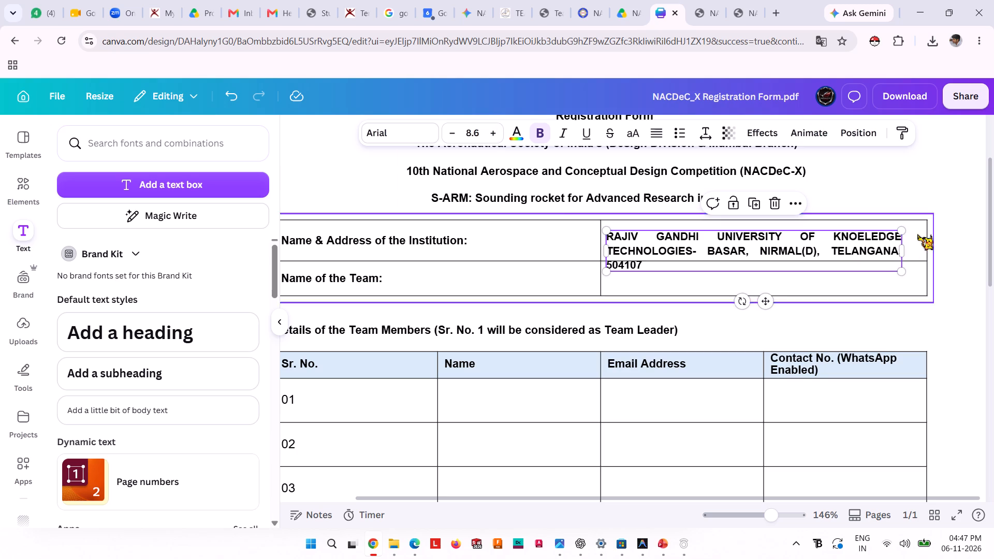
pyautogui.moveTo(903, 252); pyautogui.dragTo(920, 249)
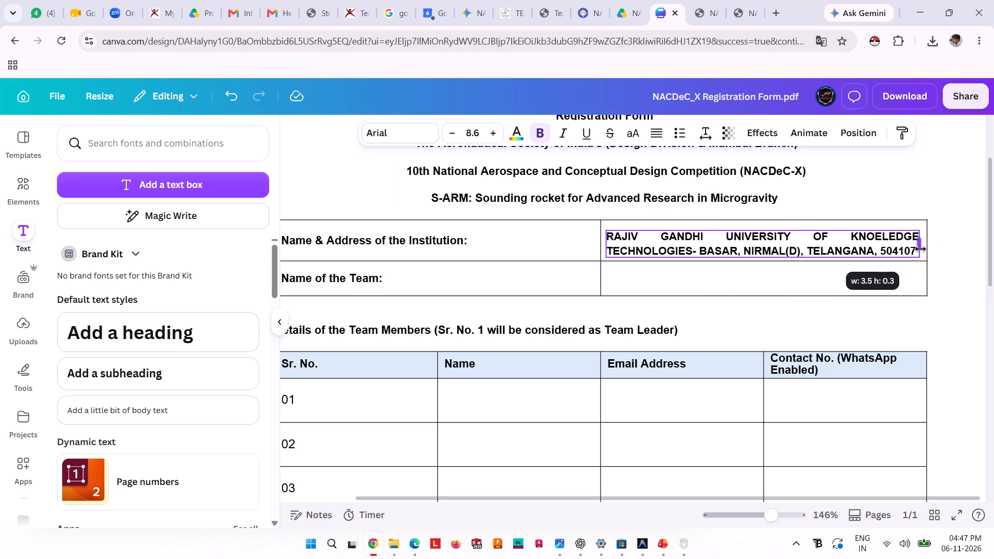
pyautogui.click(450, 131)
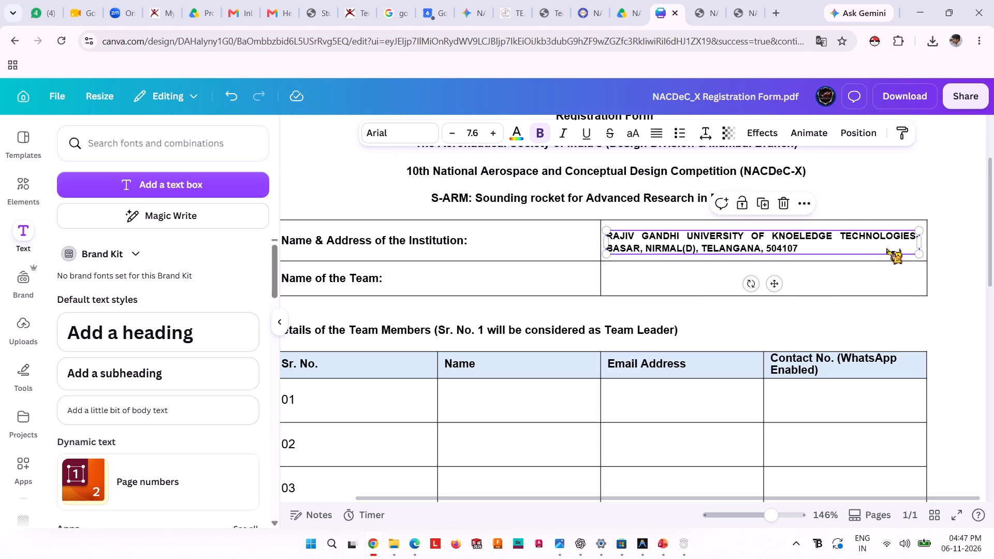
pyautogui.click(949, 280)
# Correct the misspelled word in the institution's name to "KNOWLEDGE".
pyautogui.click(810, 247)
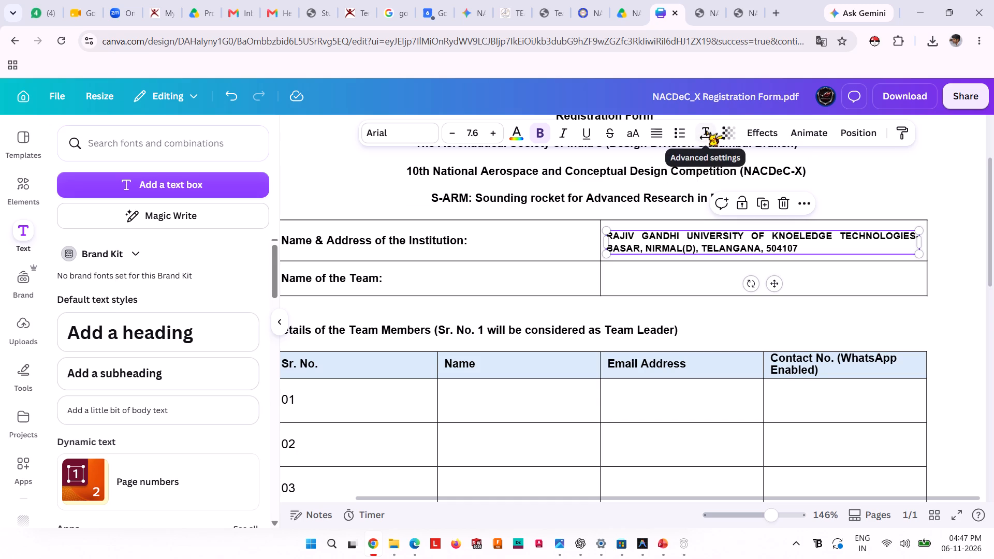
pyautogui.click(793, 236)
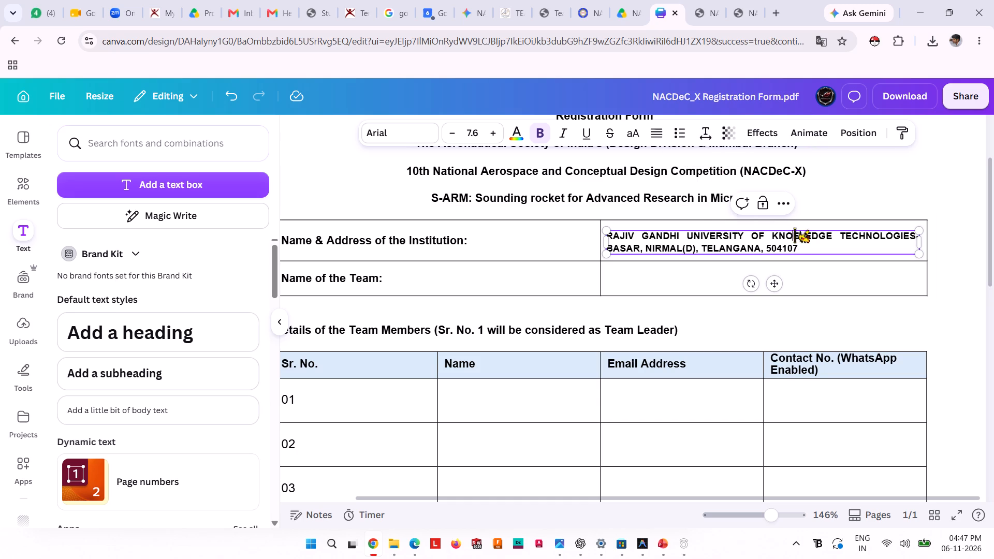
pyautogui.press('w')
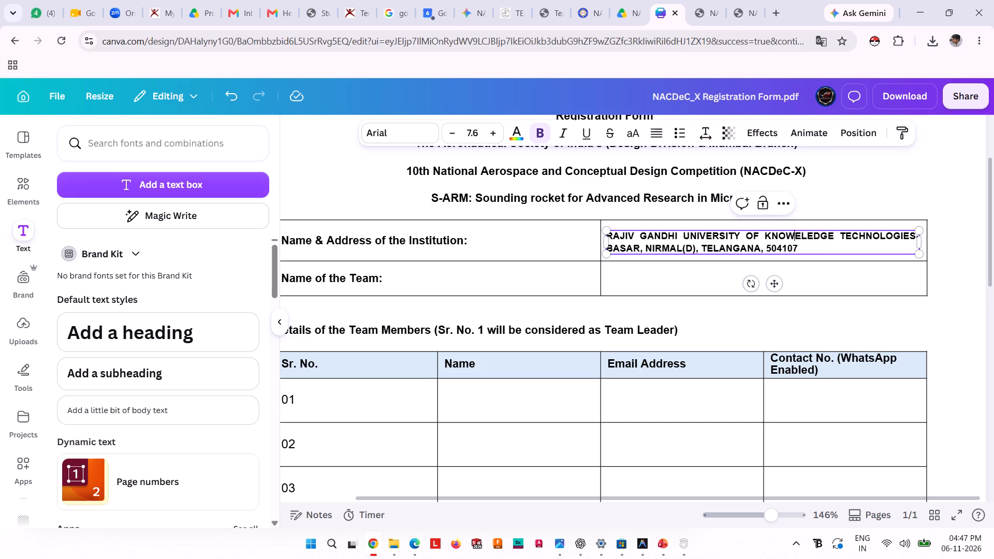
pyautogui.click(800, 235)
pyautogui.press('BackSpace')
pyautogui.click(899, 190)
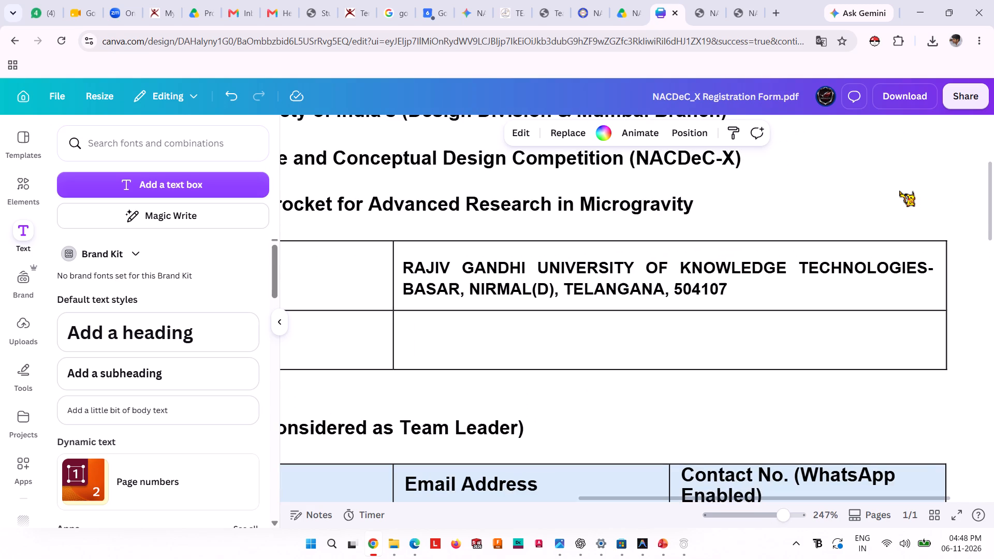
# Set the institution text's font size to 8.
pyautogui.click(645, 271)
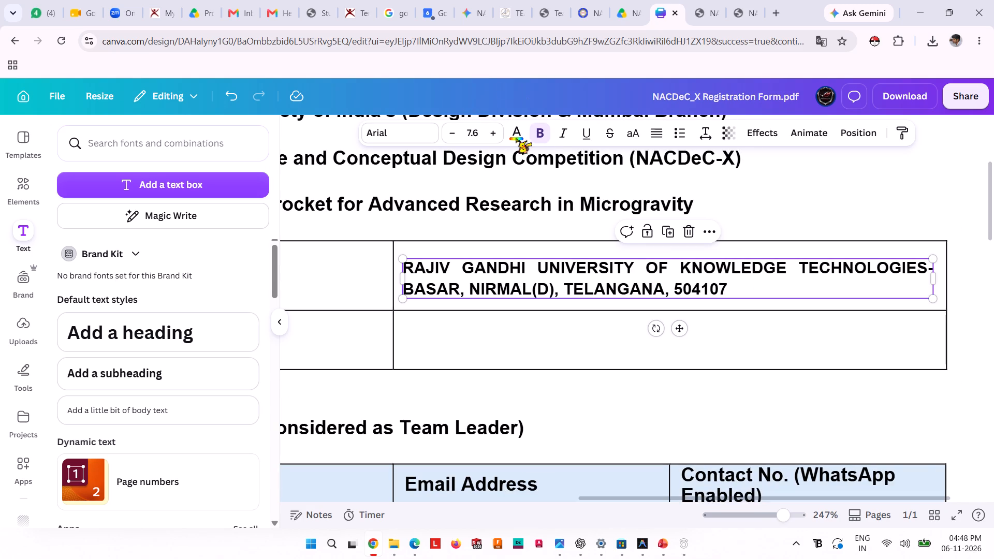
pyautogui.doubleClick(480, 135)
pyautogui.press('8')
pyautogui.press('Return')
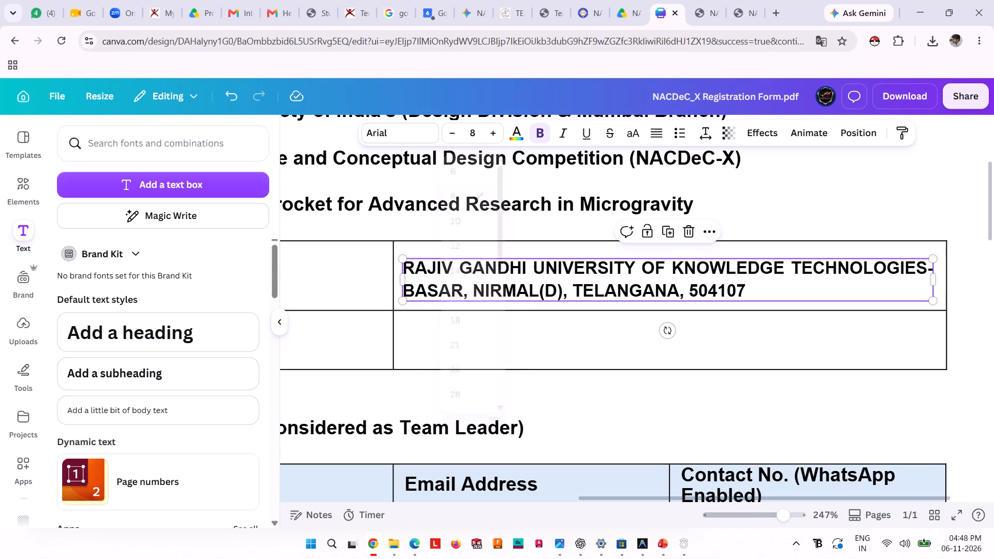
pyautogui.click(828, 194)
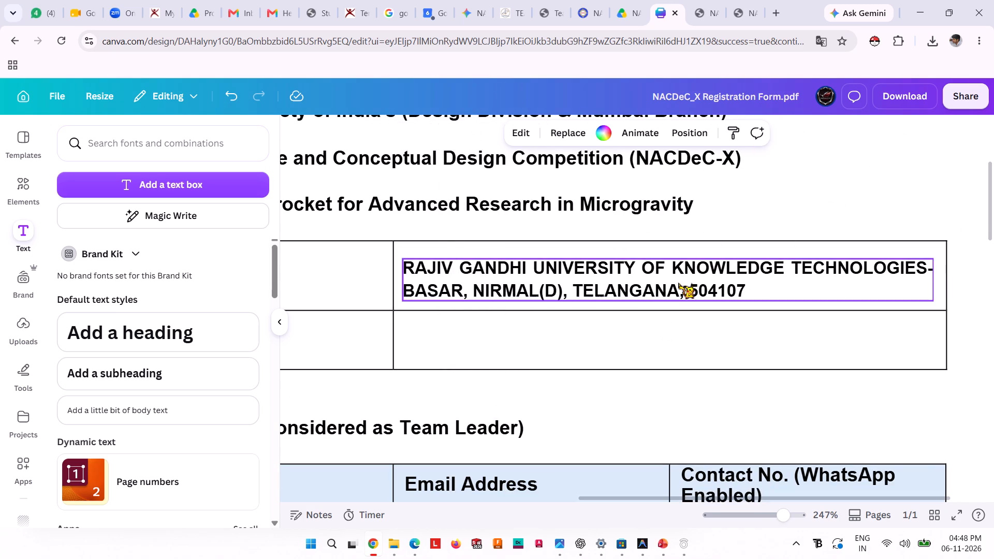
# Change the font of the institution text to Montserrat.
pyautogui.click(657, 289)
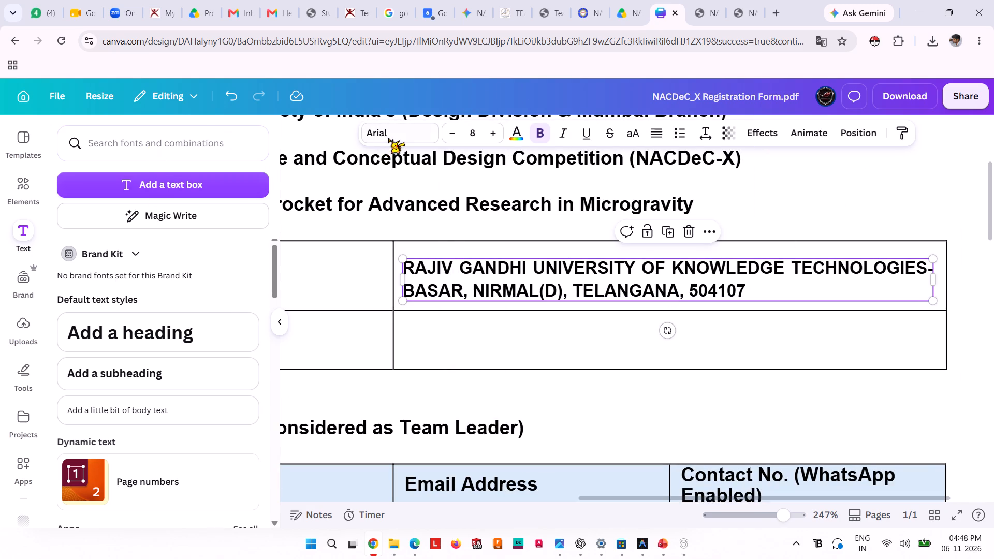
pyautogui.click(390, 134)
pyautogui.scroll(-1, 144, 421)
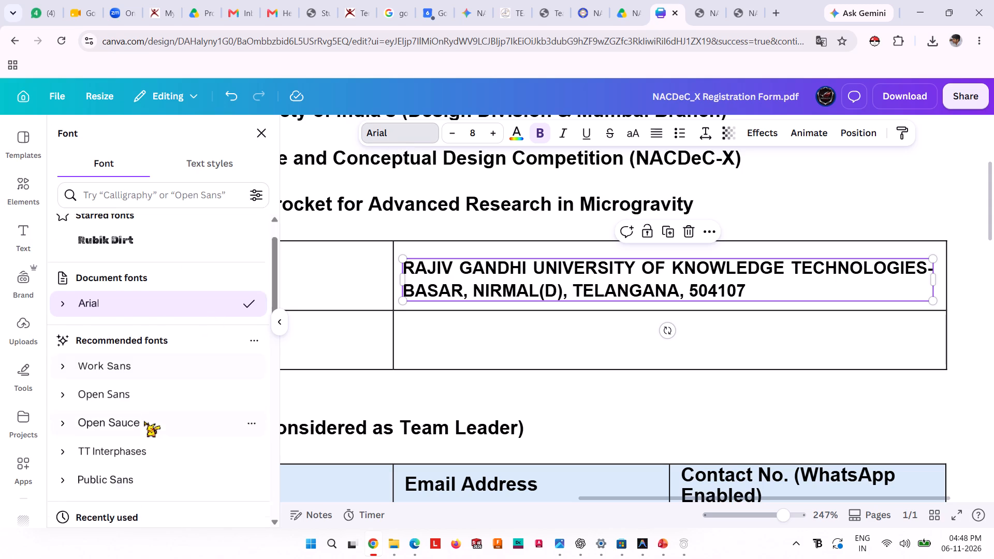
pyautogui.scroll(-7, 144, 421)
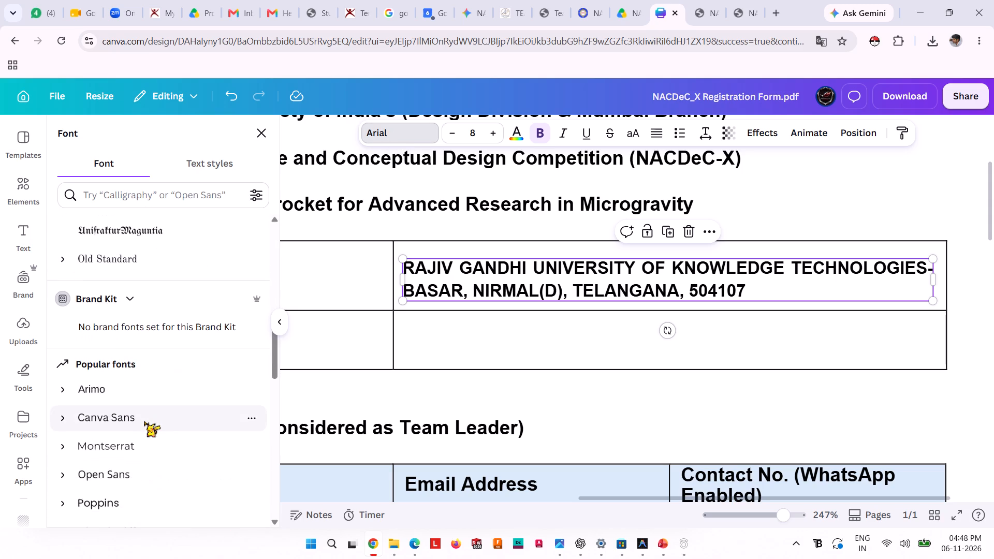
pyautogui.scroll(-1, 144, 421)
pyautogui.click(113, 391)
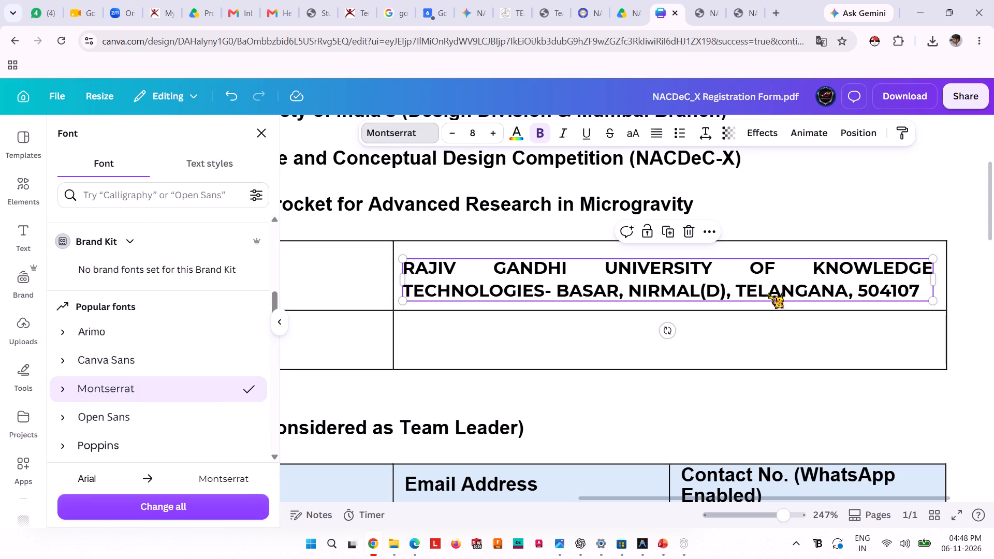
# Set the institution text's letter spacing to -58 and its line spacing to 1.42.
pyautogui.click(703, 135)
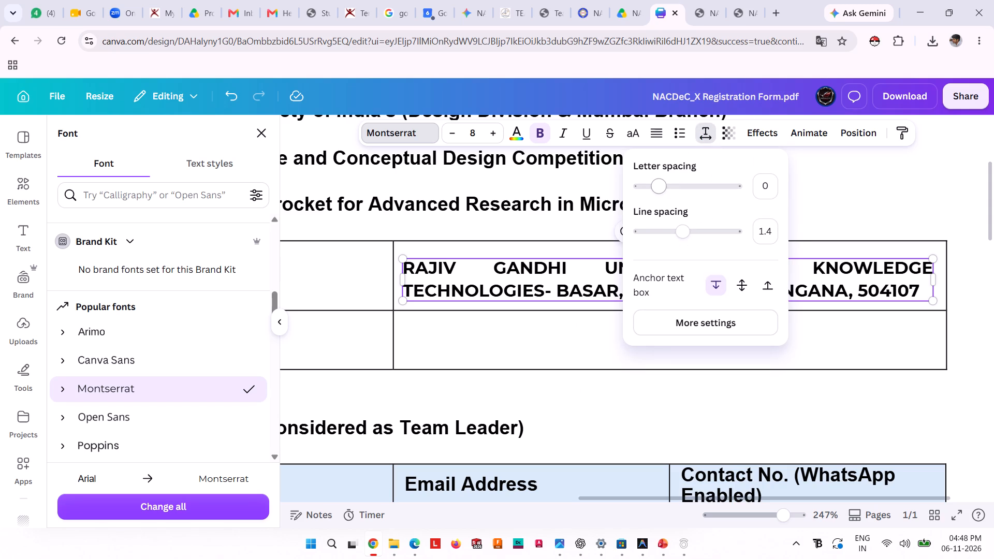
pyautogui.click(662, 191)
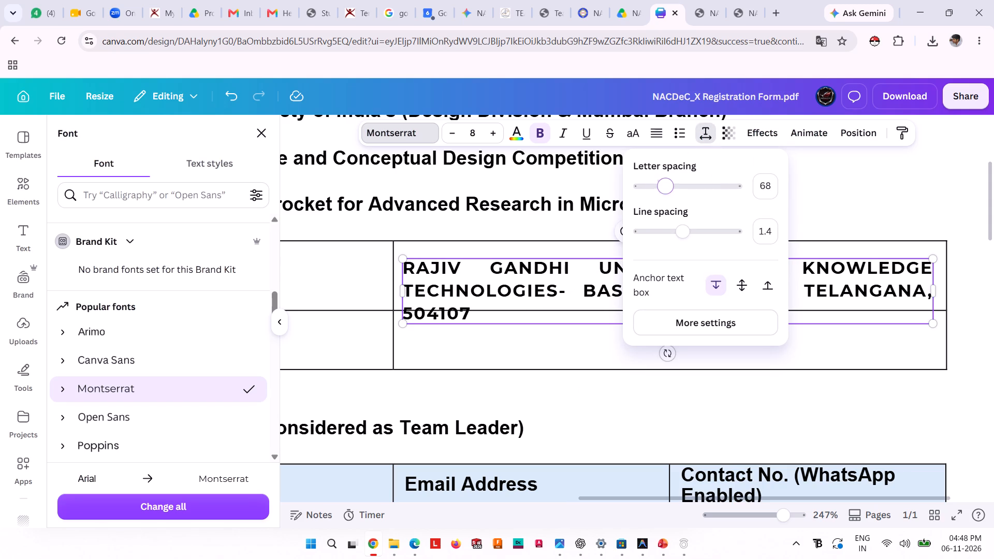
pyautogui.click(682, 232)
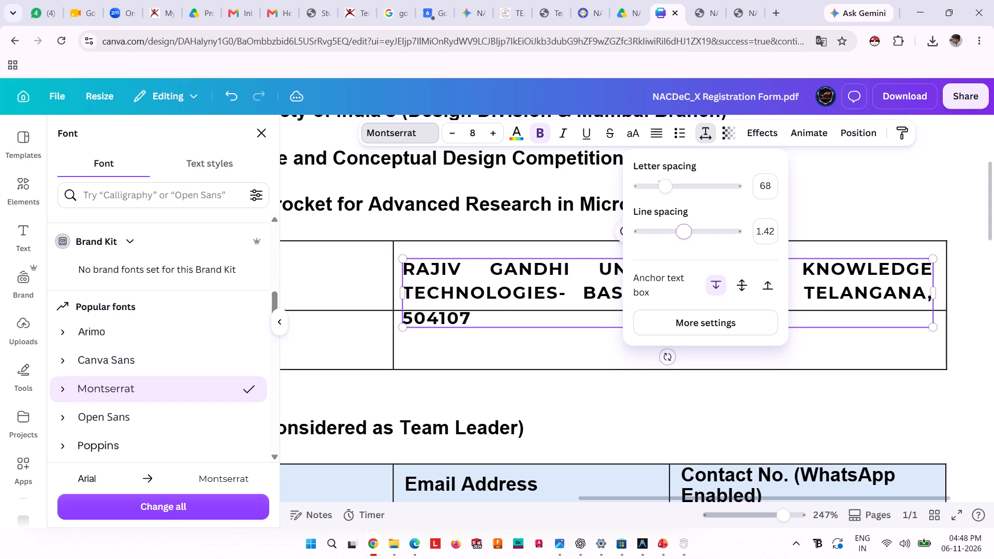
pyautogui.moveTo(671, 189); pyautogui.dragTo(646, 192)
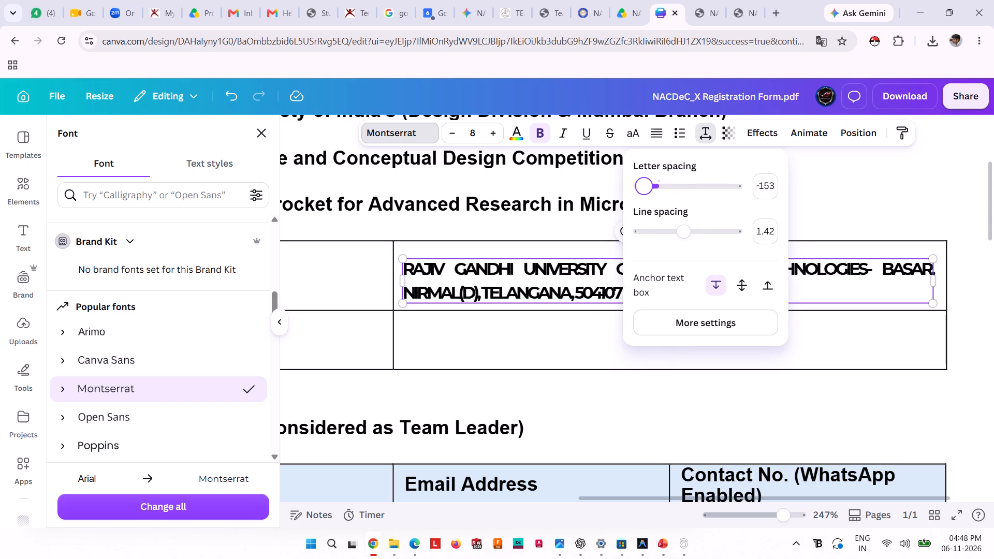
pyautogui.moveTo(646, 192); pyautogui.dragTo(656, 193)
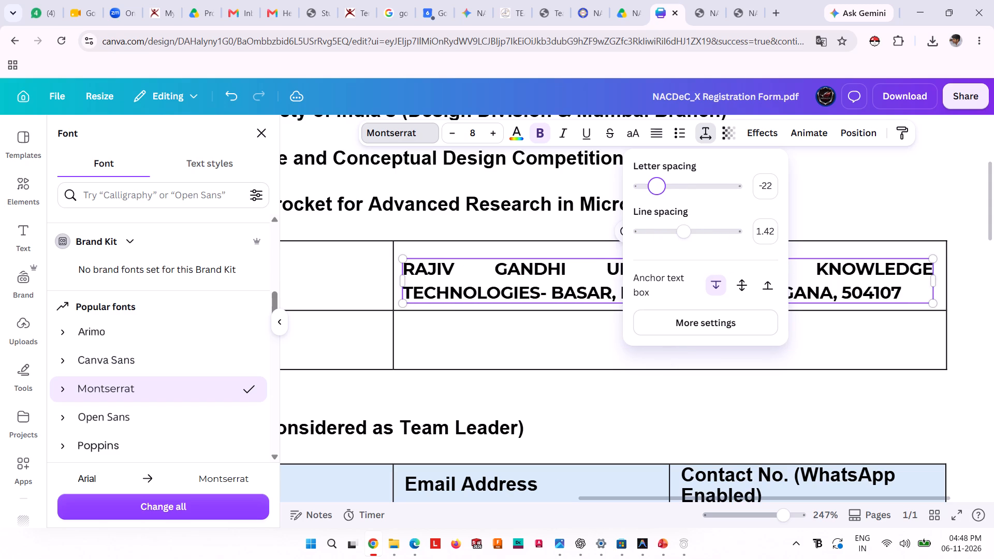
pyautogui.moveTo(656, 193); pyautogui.dragTo(652, 195)
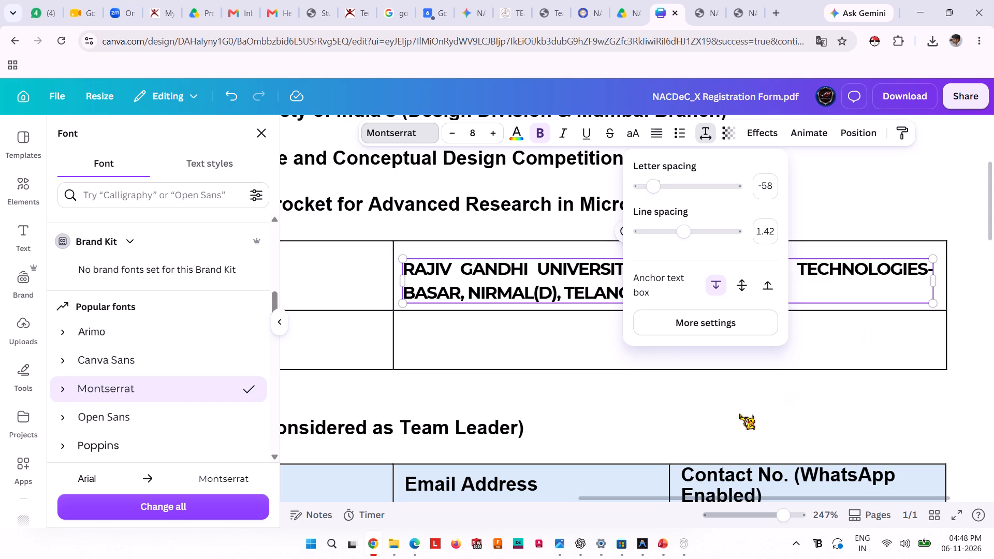
pyautogui.click(738, 415)
# Nudge the institution text box slightly upward within its answer cell.
pyautogui.click(726, 279)
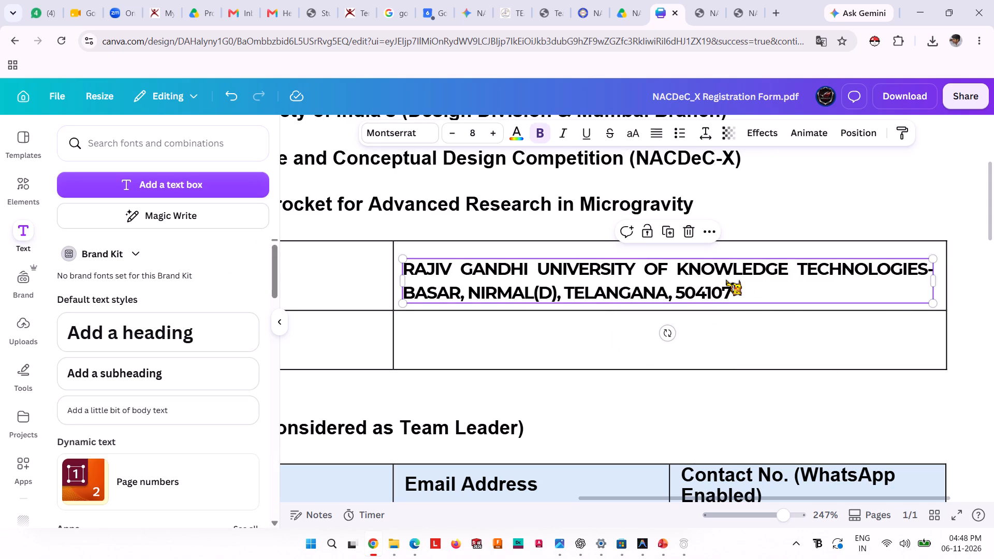
pyautogui.press('Up')
pyautogui.press('Up')
pyautogui.press('Up')
pyautogui.press('Down')
pyautogui.press('Down')
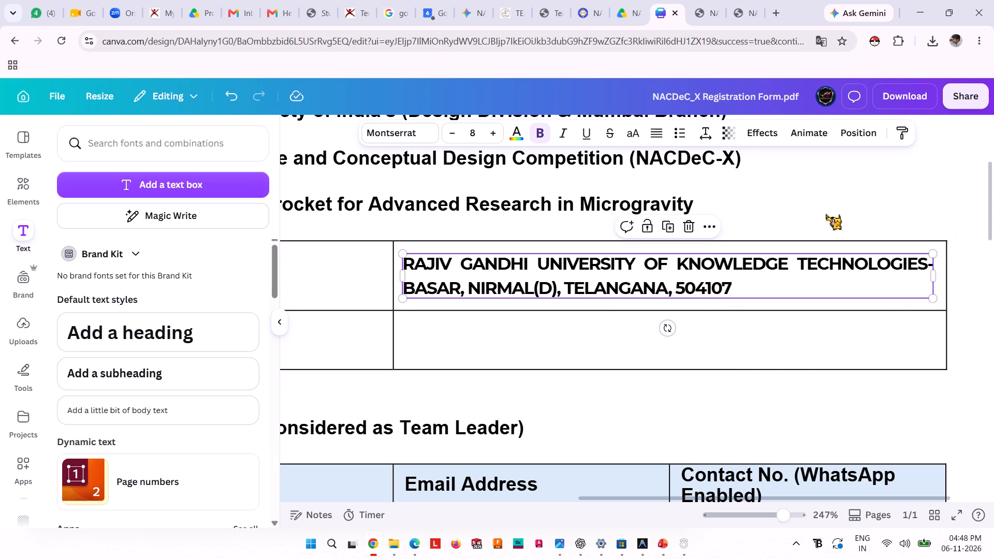
pyautogui.click(819, 210)
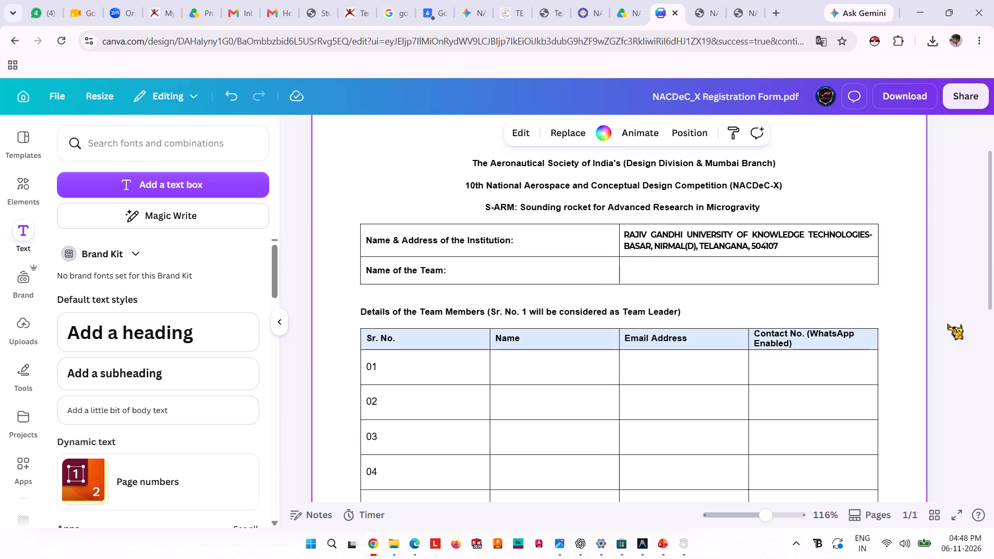
# Change the font of the institution text to Poppins.
pyautogui.click(651, 244)
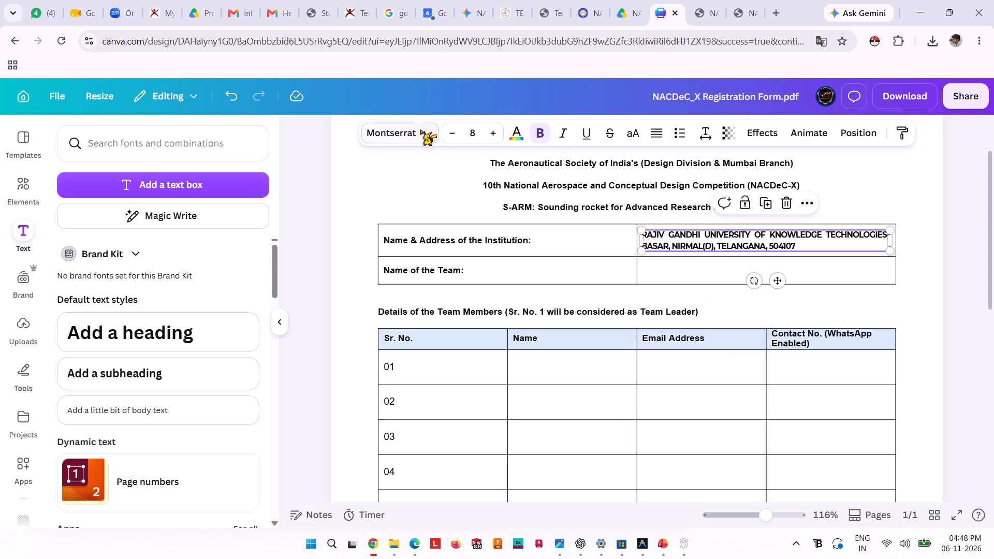
pyautogui.click(411, 133)
pyautogui.scroll(-3, 154, 432)
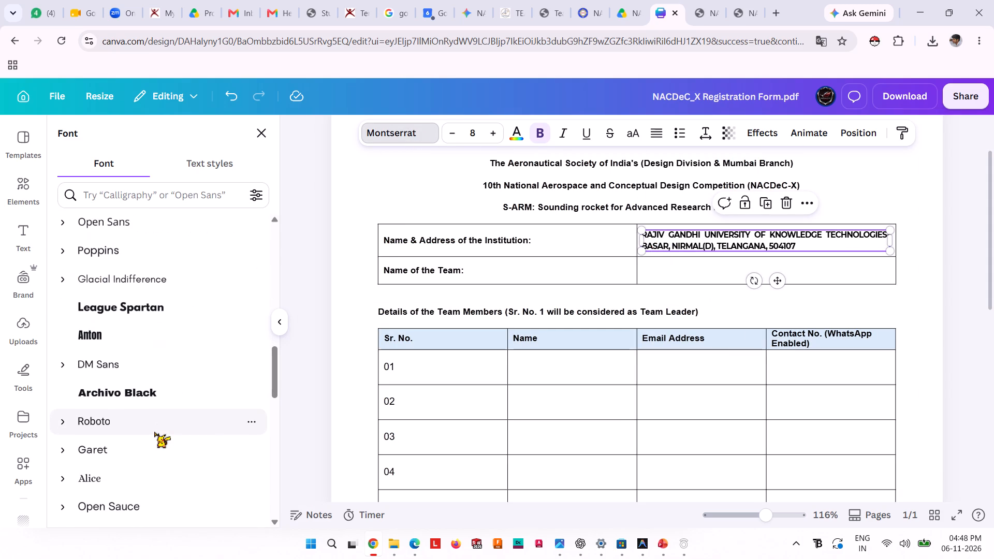
pyautogui.scroll(-1, 154, 432)
pyautogui.click(106, 255)
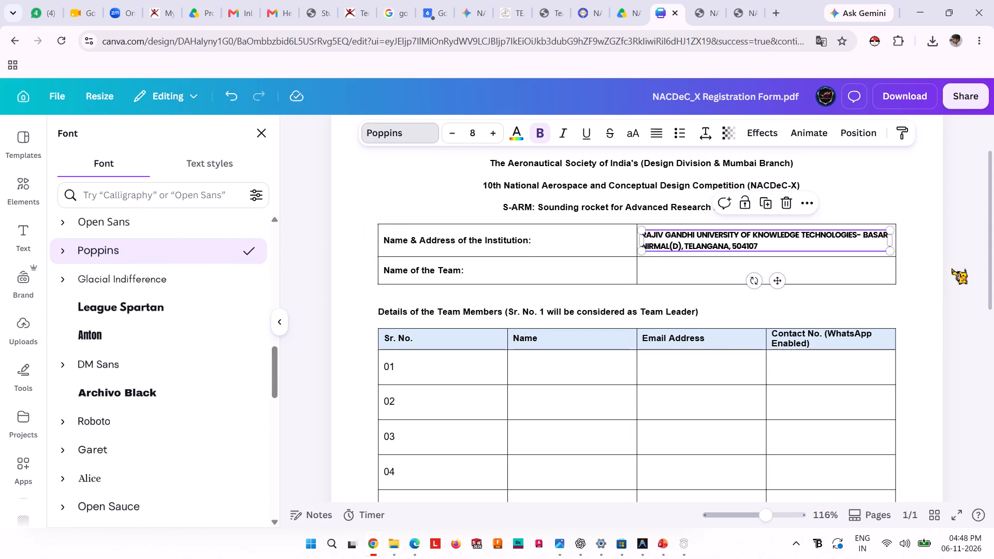
pyautogui.click(919, 308)
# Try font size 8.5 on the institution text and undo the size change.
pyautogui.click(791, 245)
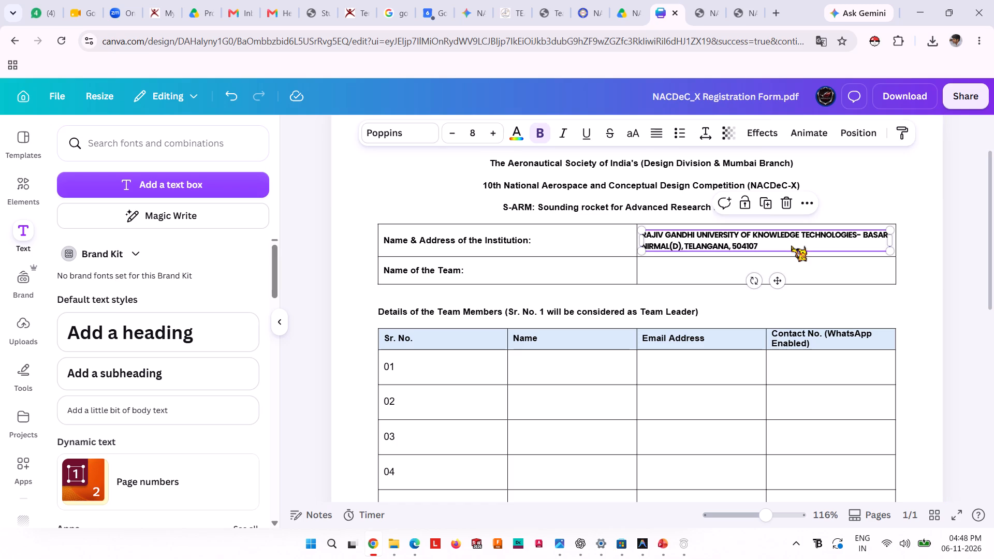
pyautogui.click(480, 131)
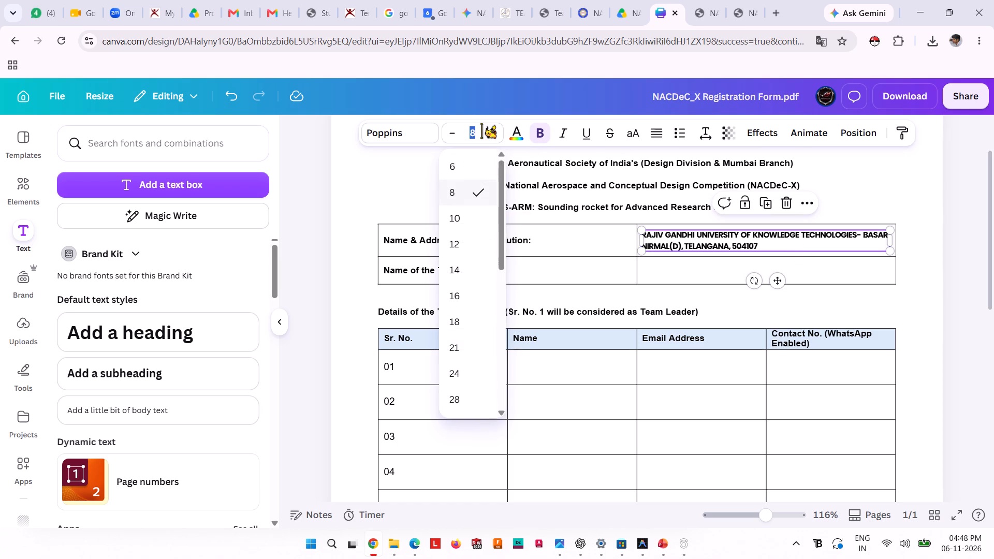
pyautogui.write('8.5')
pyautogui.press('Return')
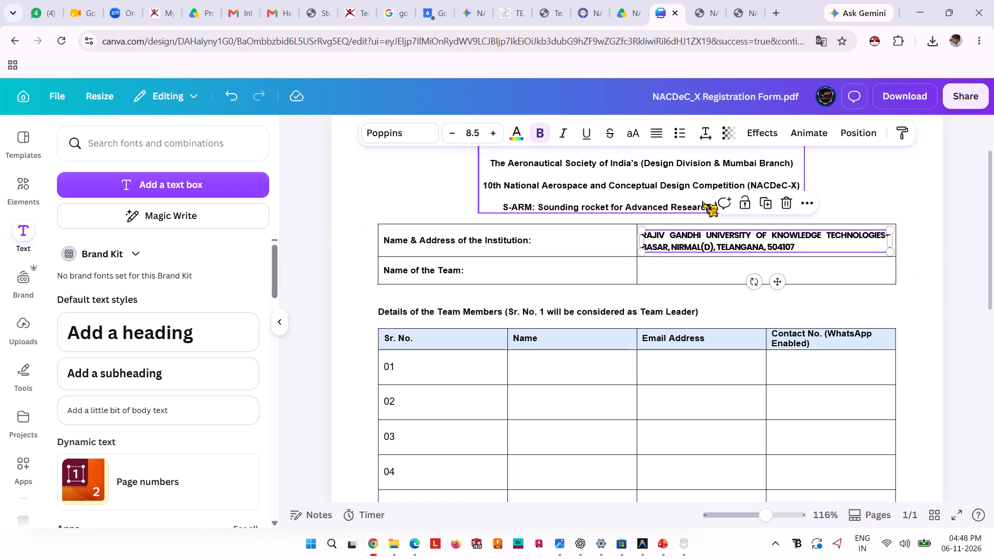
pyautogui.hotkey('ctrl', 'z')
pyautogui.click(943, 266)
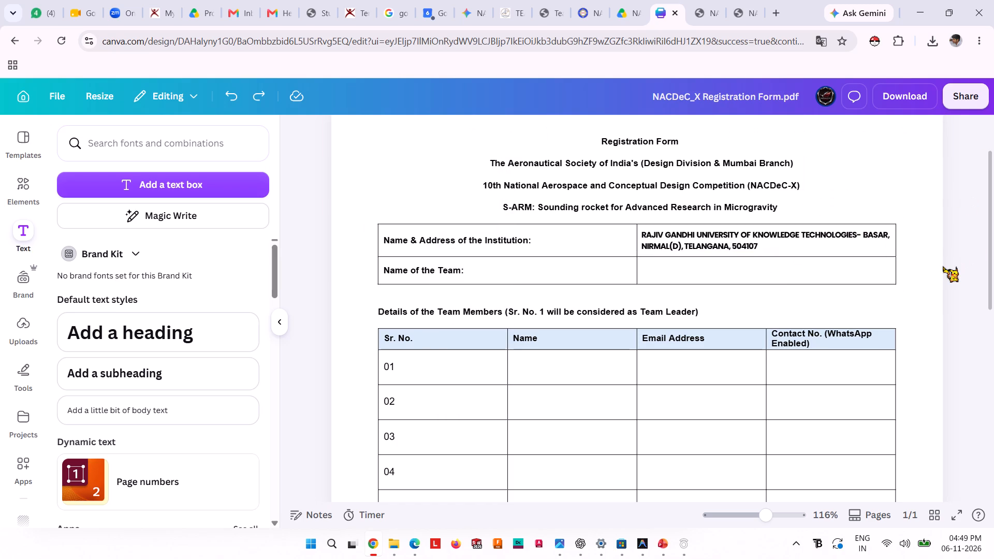
# Duplicate the institution text box and place the copy in the answer cell beside "Name of the Team:".
pyautogui.click(863, 236)
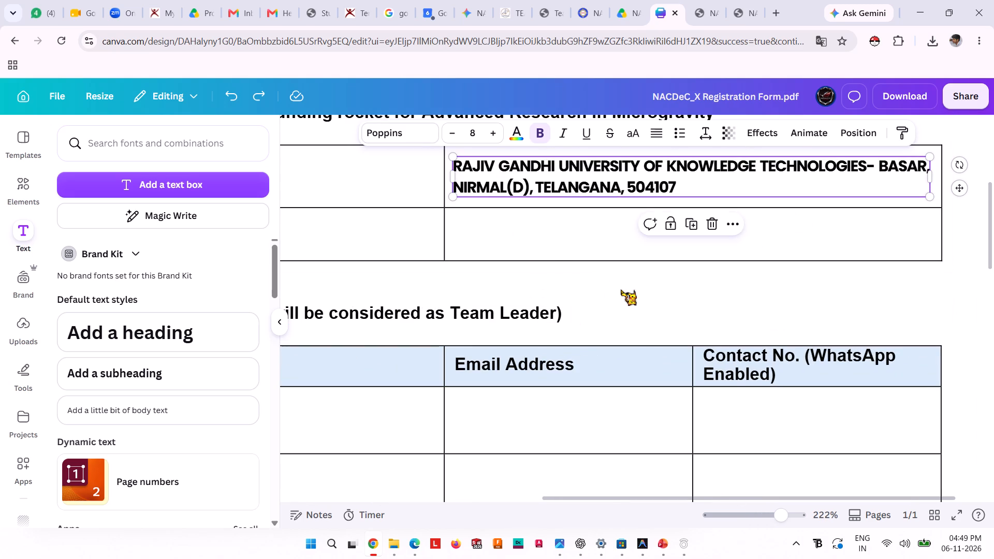
pyautogui.click(621, 289)
pyautogui.click(661, 238)
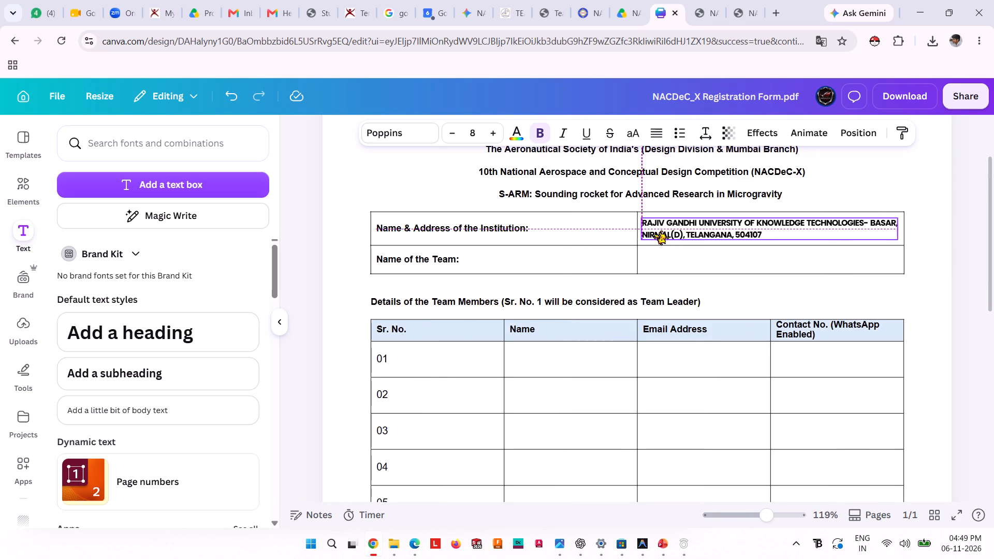
pyautogui.click(774, 196)
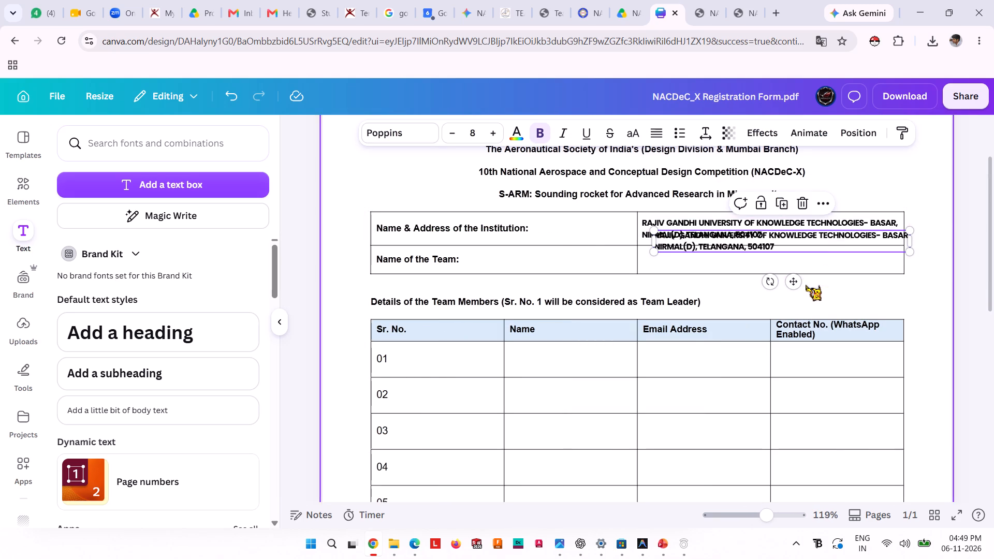
pyautogui.moveTo(797, 284); pyautogui.dragTo(786, 303)
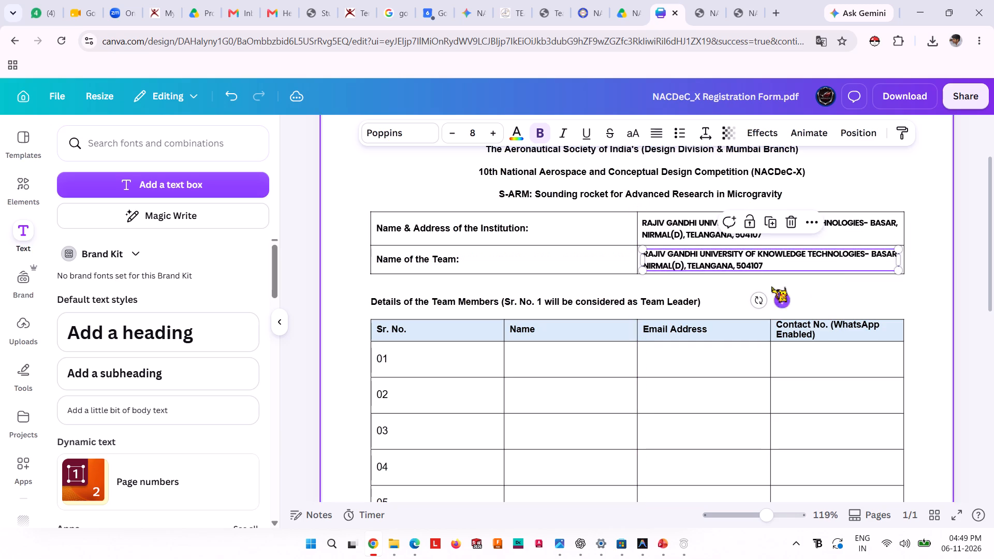
# Replace the copied text in the team name cell with "TEAM ASTRAEUS".
pyautogui.doubleClick(764, 263)
pyautogui.write('TEAM ASTRAEUS')
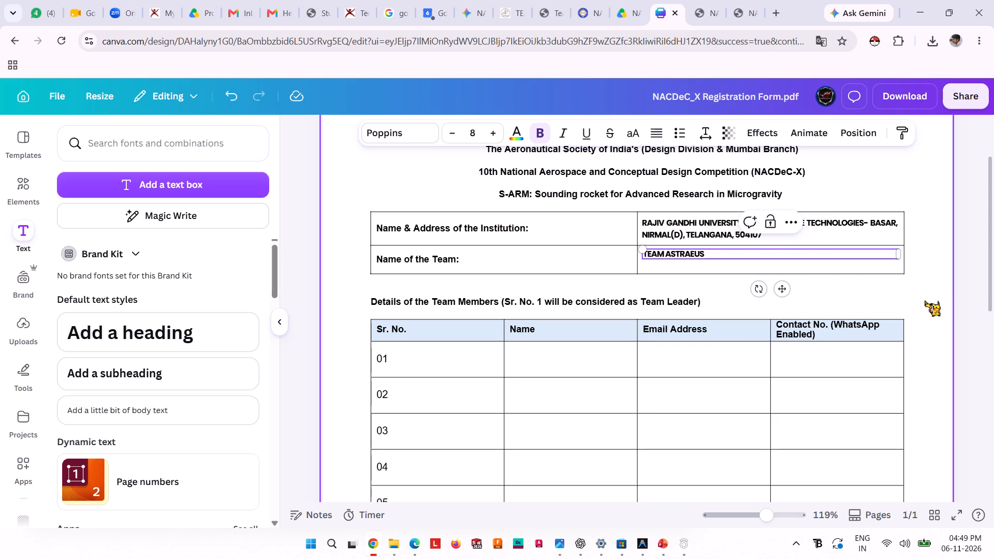
pyautogui.click(921, 300)
pyautogui.moveTo(921, 300); pyautogui.dragTo(584, 233)
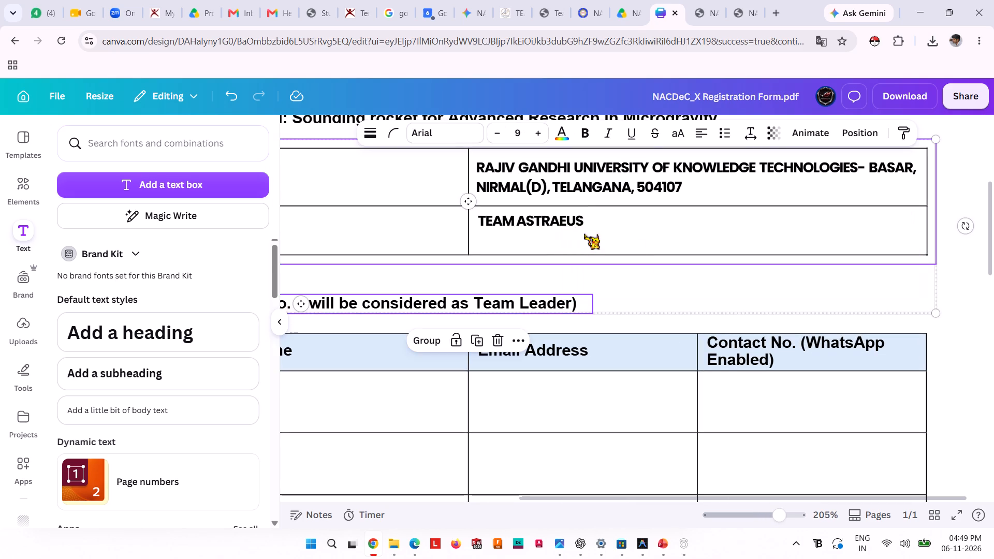
pyautogui.click(641, 279)
# Narrow the "TEAM ASTRAEUS" text box to about 0.8 wide and move it down to the vertical middle of its cell.
pyautogui.click(557, 223)
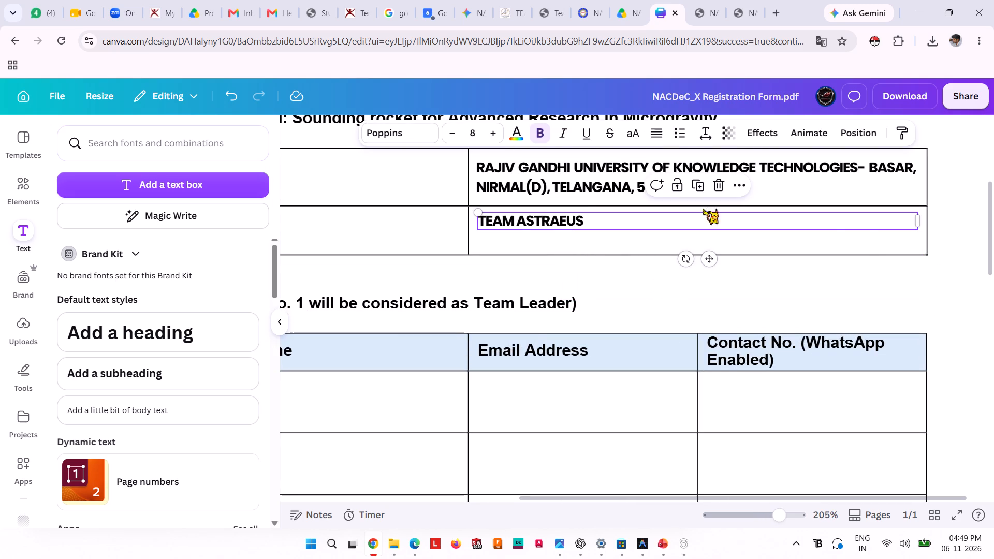
pyautogui.moveTo(921, 223); pyautogui.dragTo(589, 201)
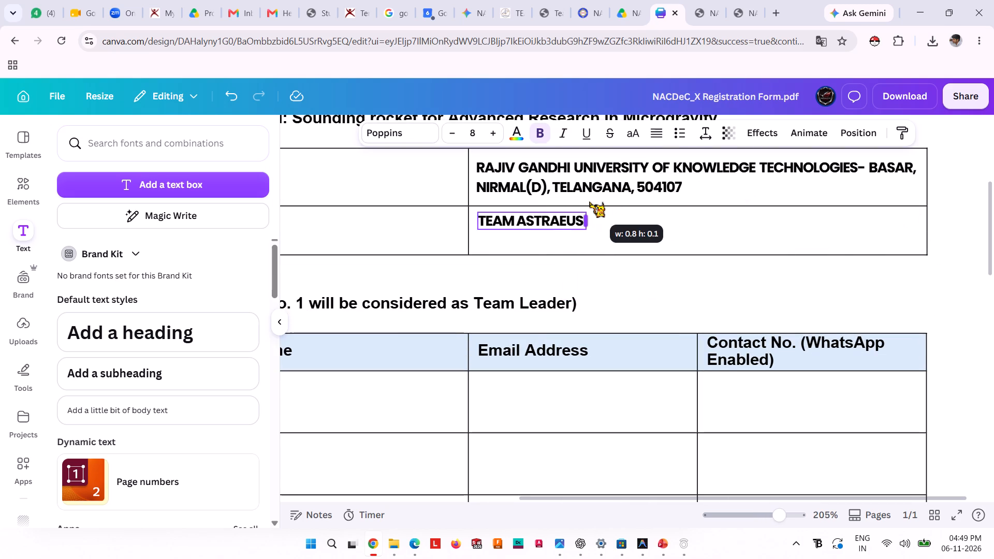
pyautogui.moveTo(589, 201); pyautogui.dragTo(597, 203)
pyautogui.moveTo(536, 222); pyautogui.dragTo(536, 231)
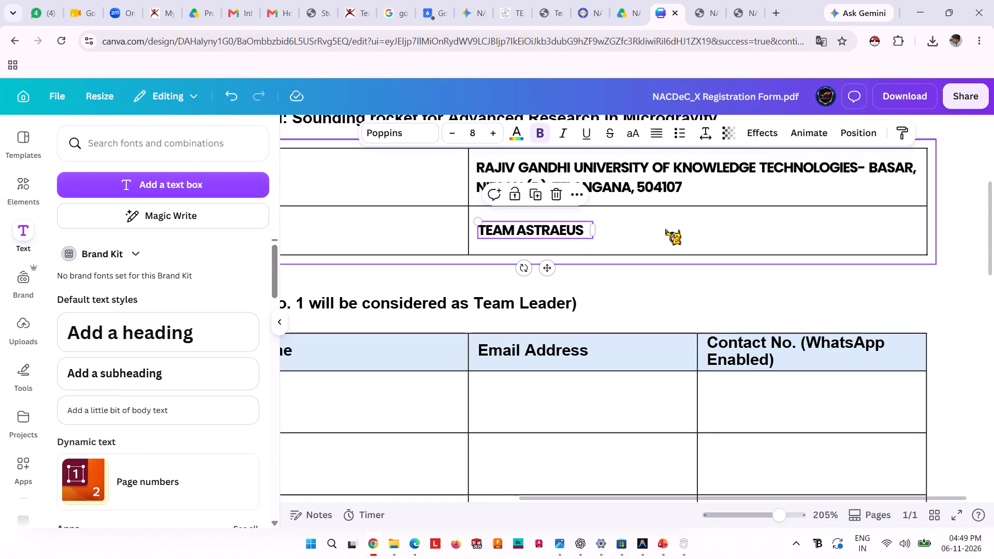
pyautogui.click(665, 229)
pyautogui.click(915, 303)
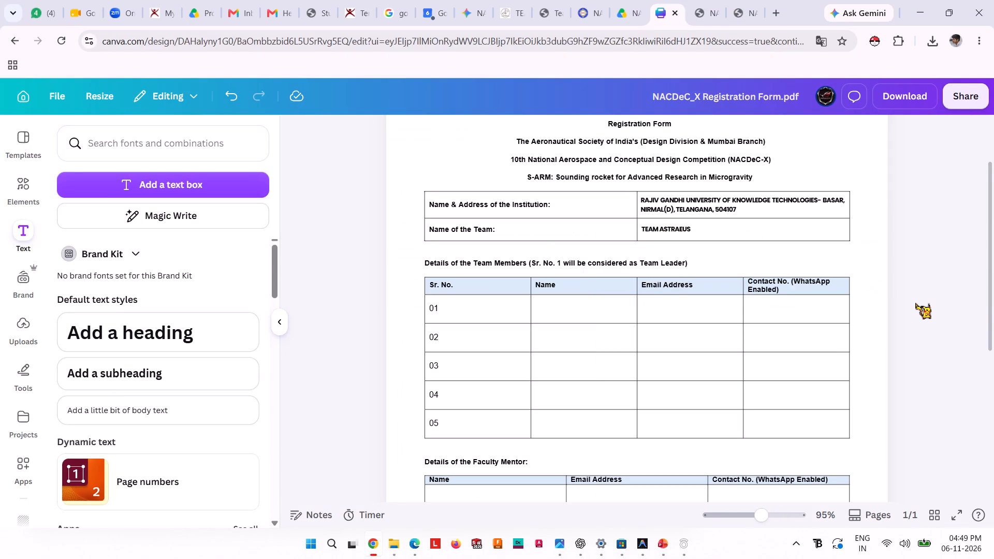
# Duplicate the "TEAM ASTRAEUS" text box and place the copy in the Name cell of team member row 01.
pyautogui.scroll(-1, 429, 337)
pyautogui.scroll(1, 429, 337)
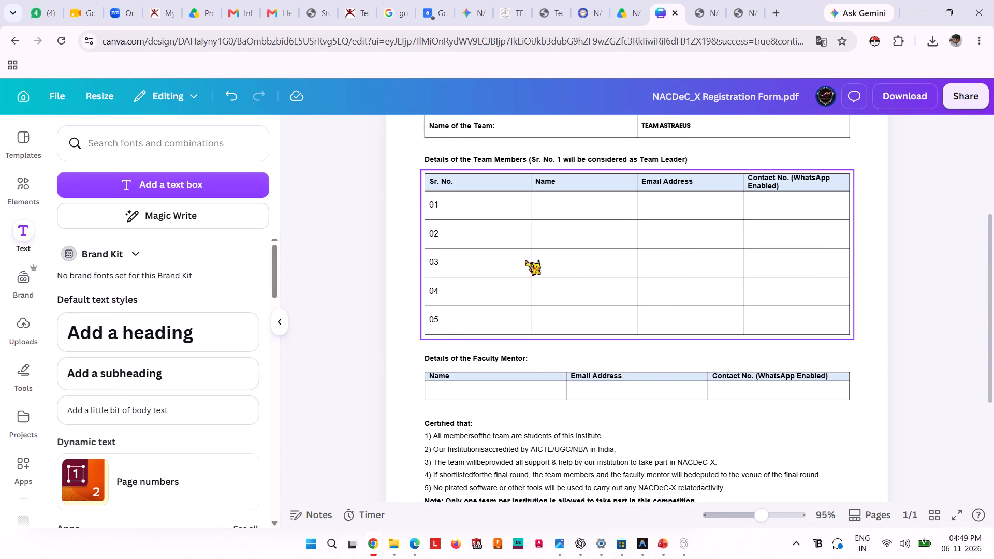
pyautogui.scroll(1, 674, 193)
pyautogui.click(674, 181)
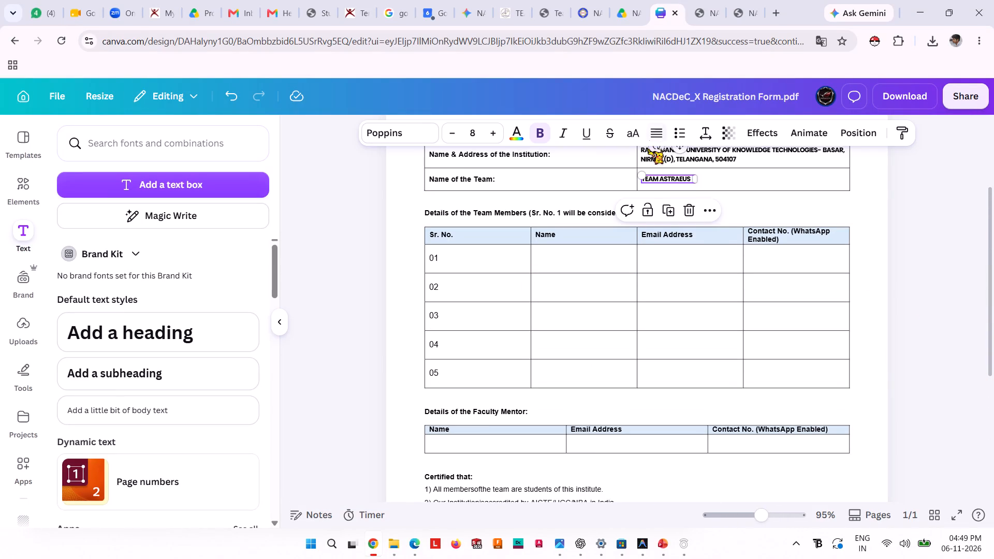
pyautogui.scroll(1, 667, 187)
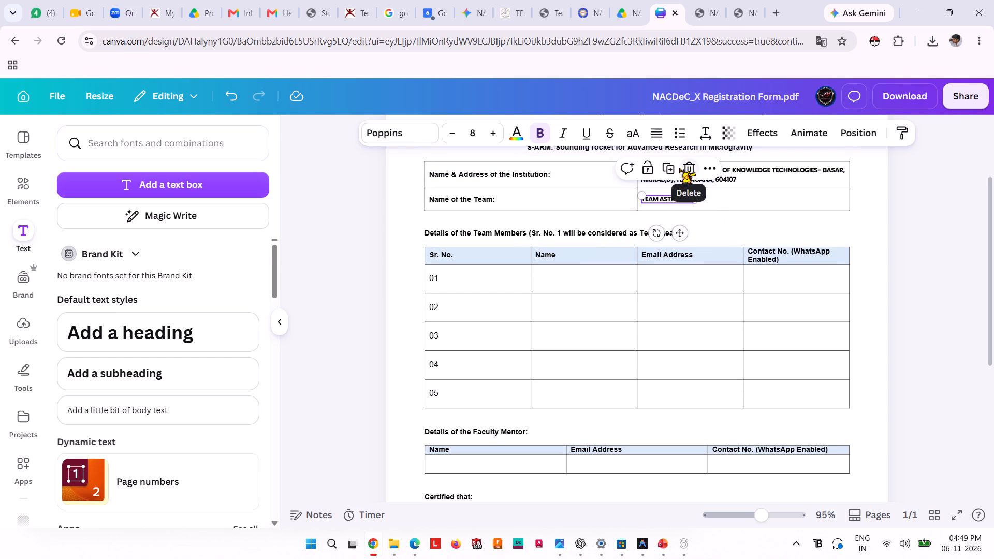
pyautogui.click(669, 172)
pyautogui.moveTo(679, 258); pyautogui.dragTo(586, 307)
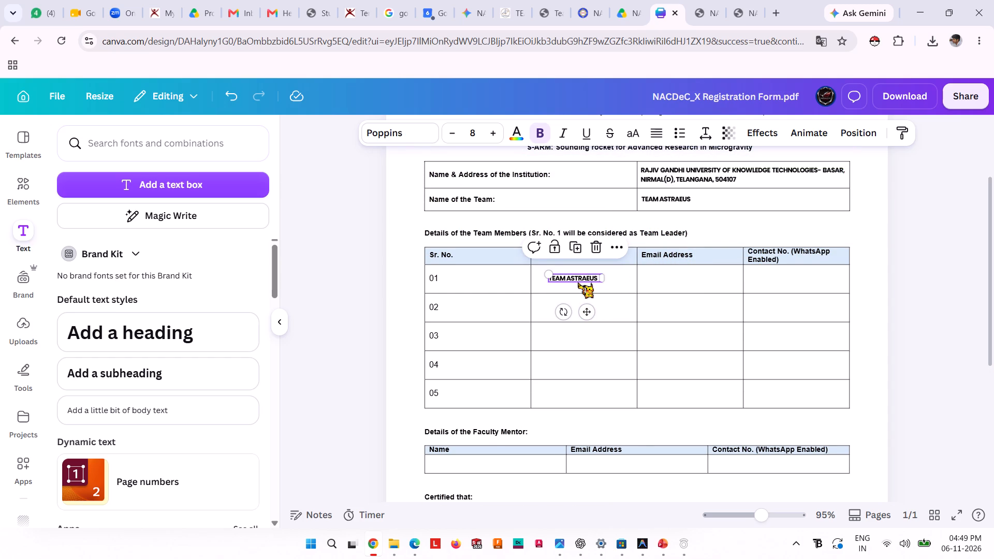
# Replace the copied "TEAM ASTRAEUS" text in the Name cell of row 01 with the team leader's name.
pyautogui.doubleClick(578, 282)
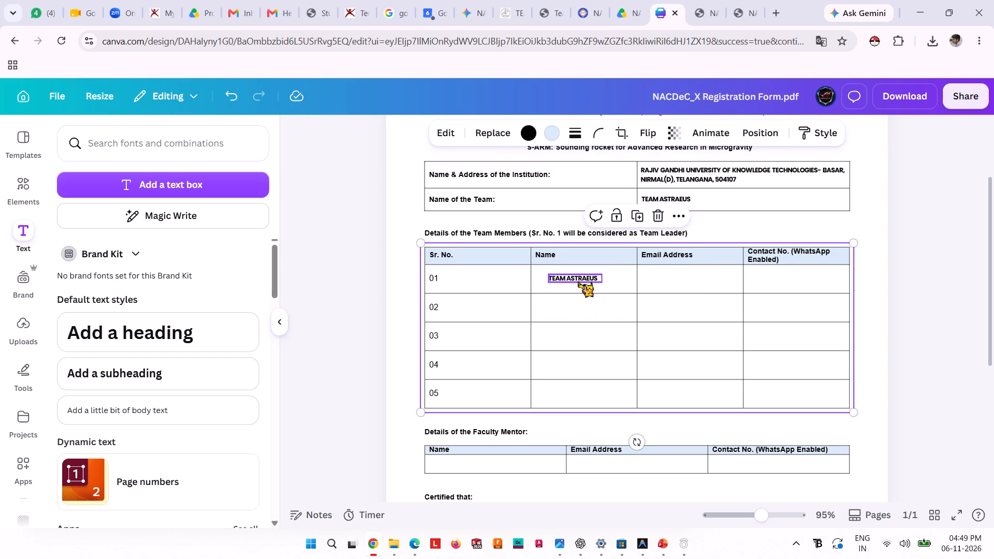
pyautogui.doubleClick(580, 279)
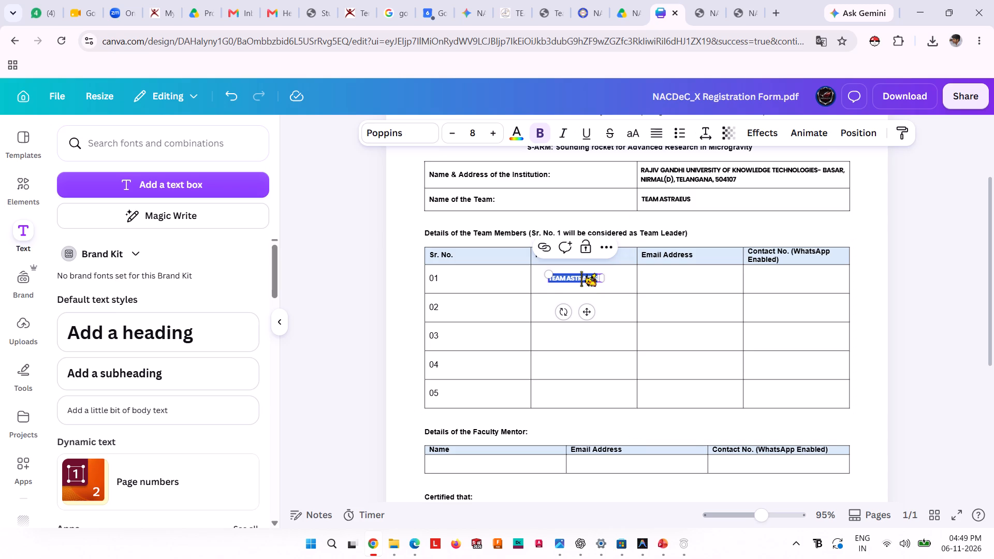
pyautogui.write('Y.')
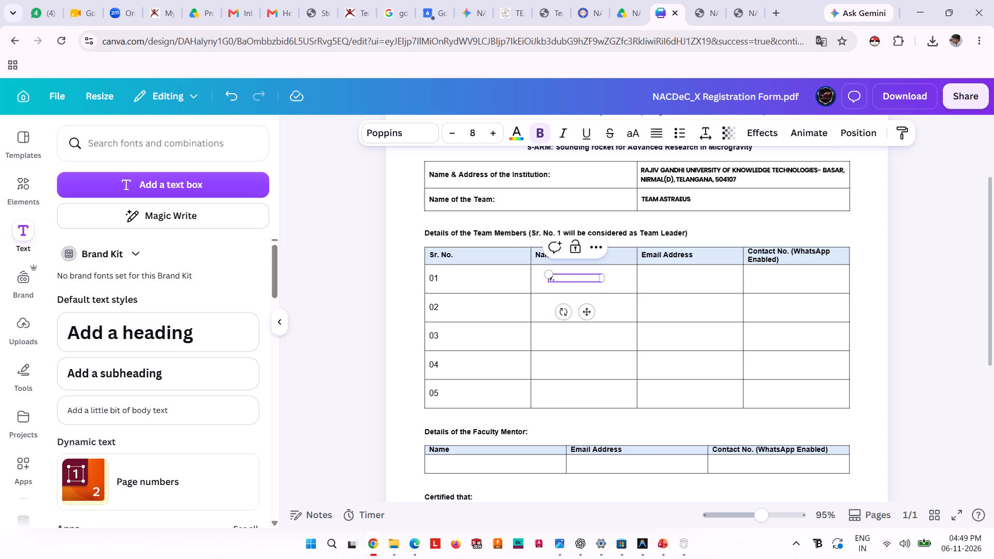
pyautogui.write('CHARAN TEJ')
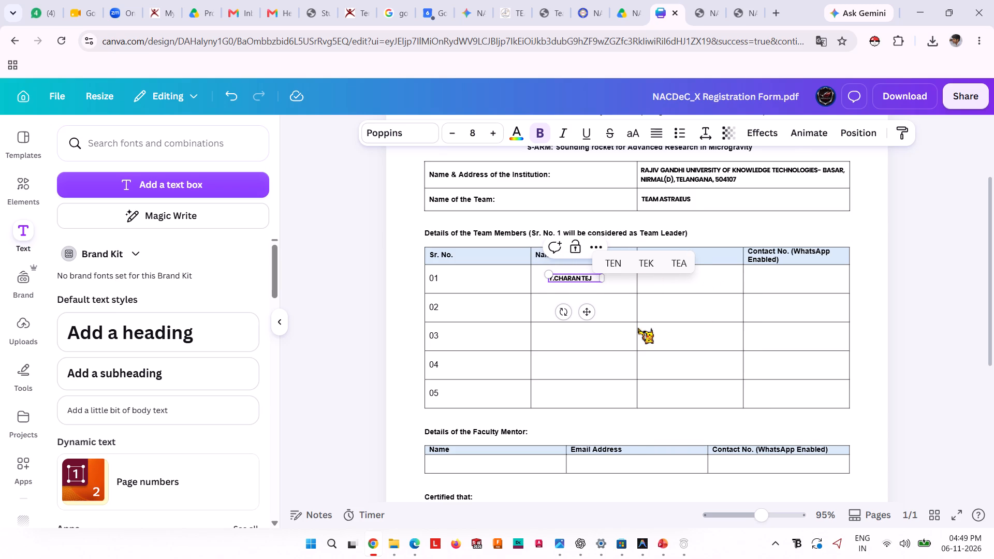
pyautogui.click(637, 329)
# Set the row 01 name text to font size 9 and nudge it slightly left within its cell.
pyautogui.click(553, 264)
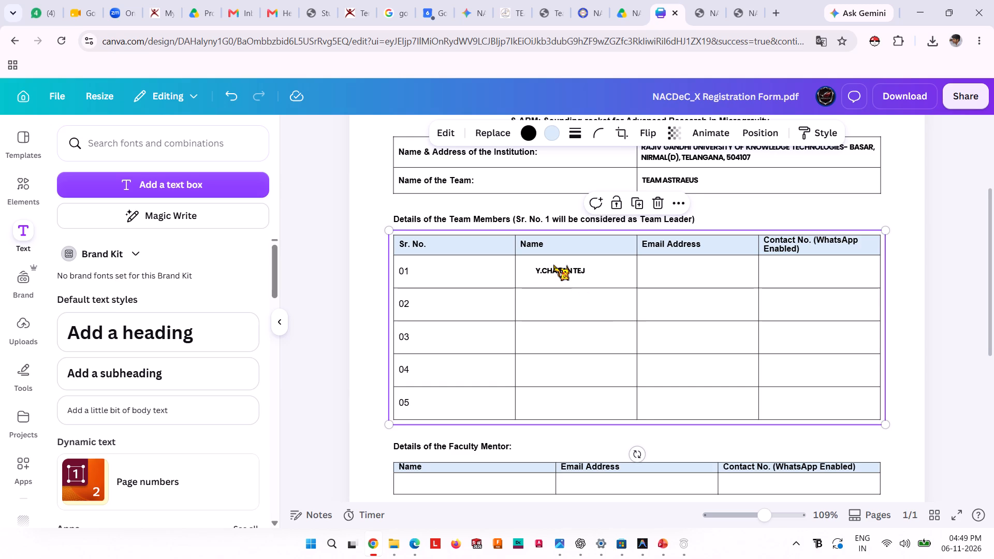
pyautogui.click(549, 271)
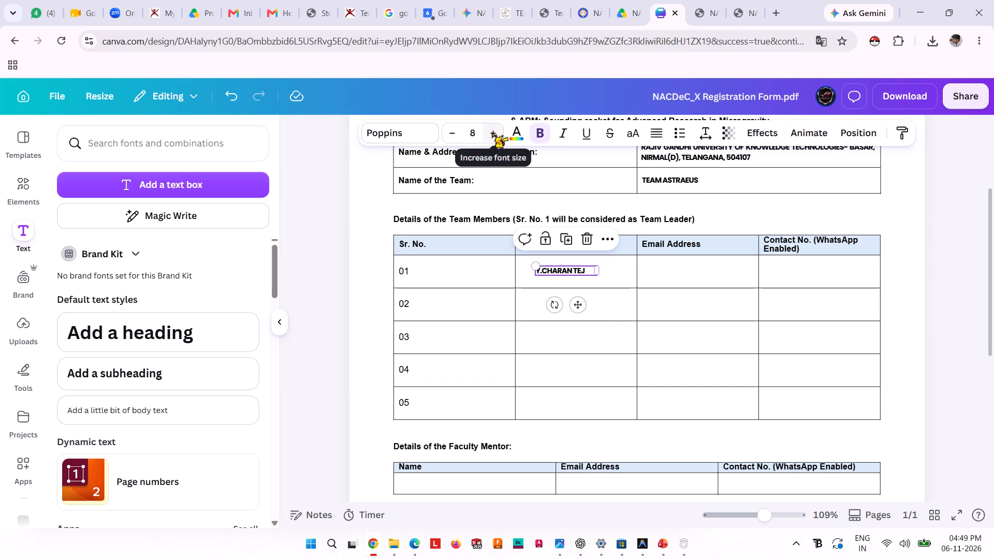
pyautogui.click(492, 133)
pyautogui.click(543, 336)
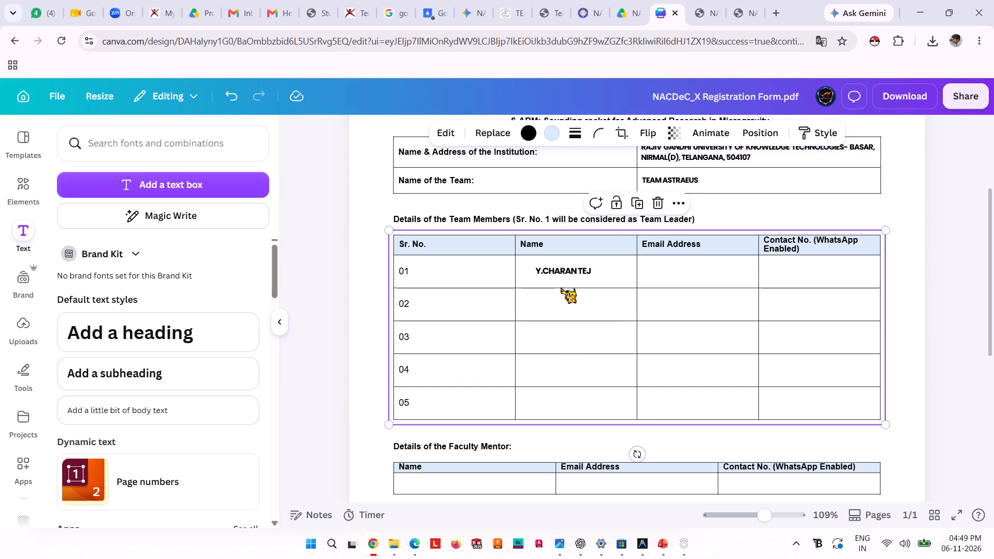
pyautogui.click(563, 277)
pyautogui.press('Left')
pyautogui.press('Left')
pyautogui.press('Left')
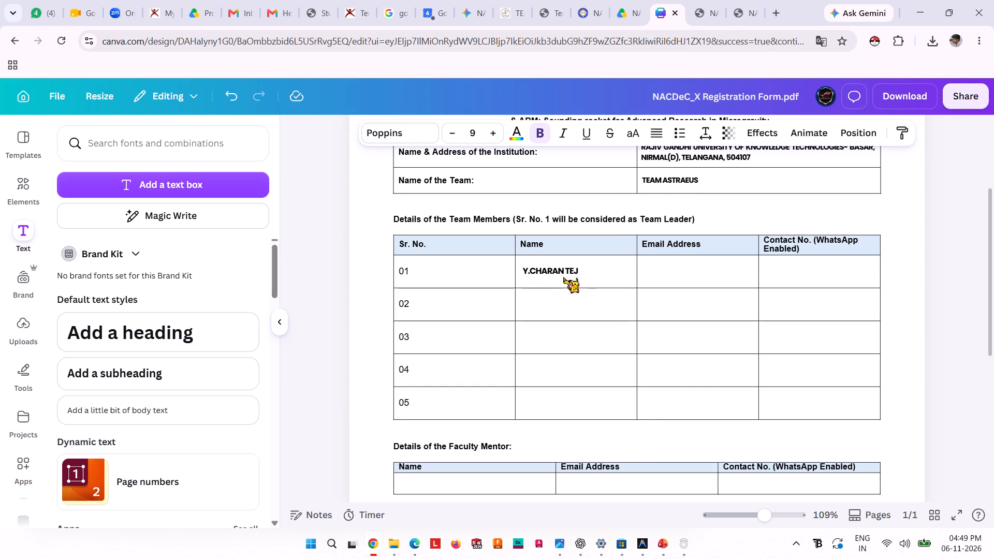
pyautogui.press('Right')
# Duplicate the row 01 name text box and align one copy in each Name cell of rows 02 to 05.
pyautogui.click(563, 241)
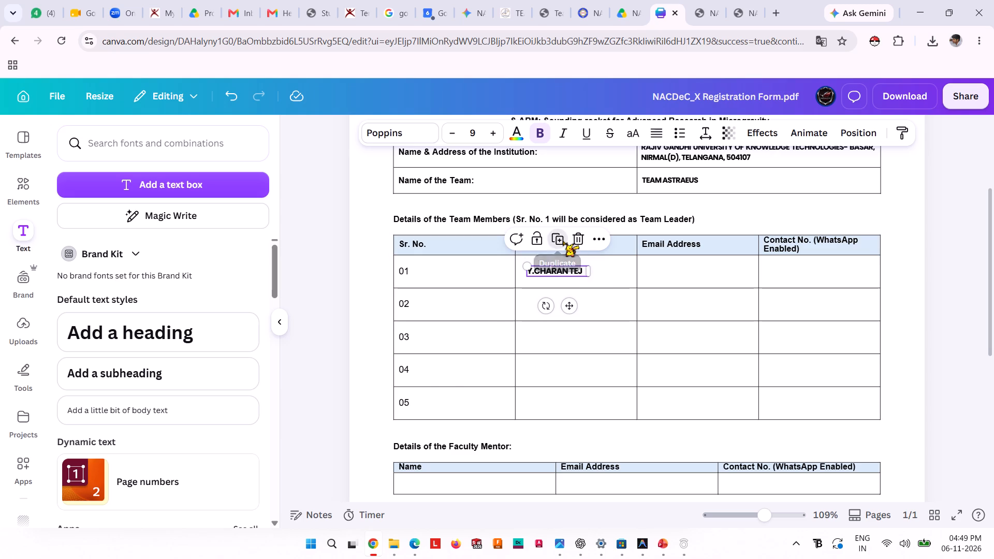
pyautogui.click(445, 328)
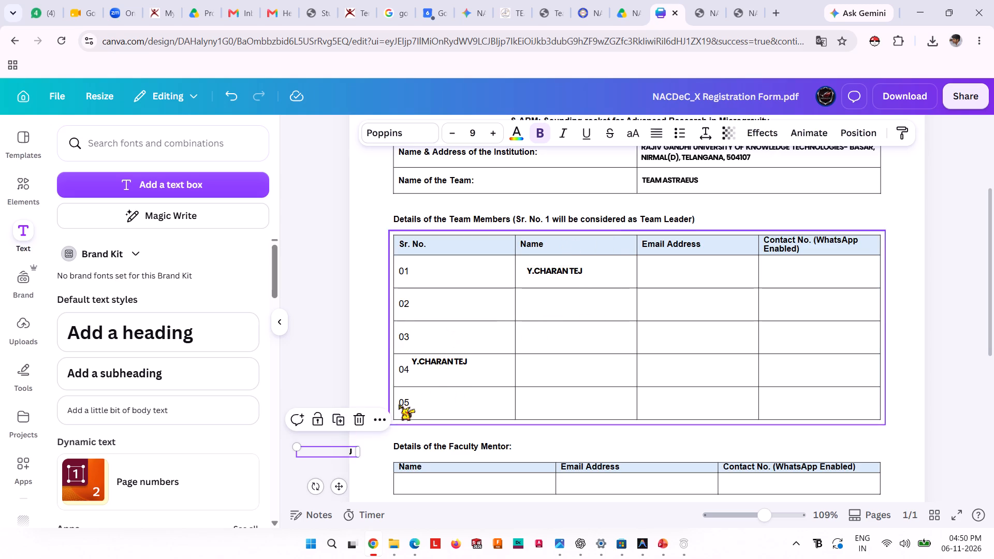
pyautogui.moveTo(325, 452); pyautogui.dragTo(554, 306)
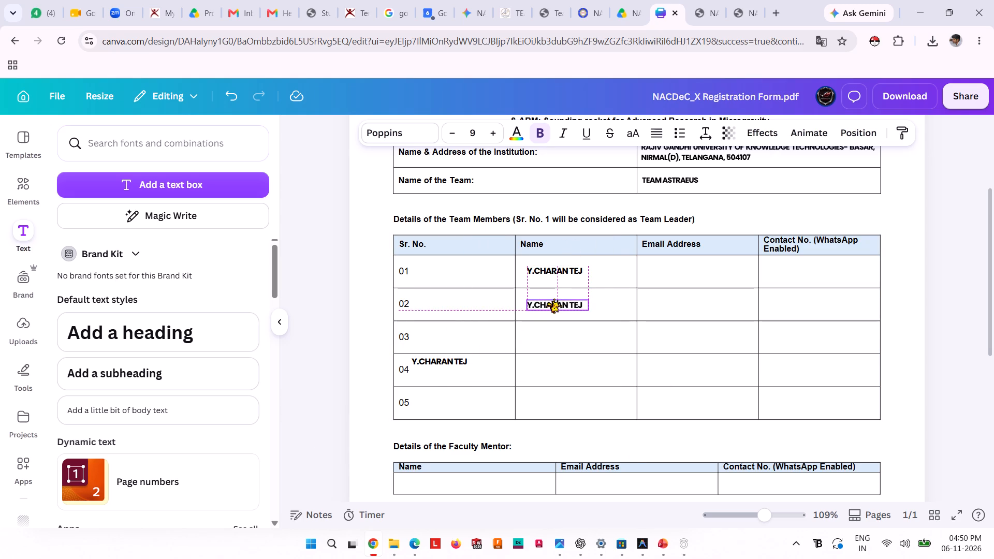
pyautogui.moveTo(554, 306); pyautogui.dragTo(554, 305)
pyautogui.moveTo(435, 364); pyautogui.dragTo(552, 339)
pyautogui.click(559, 307)
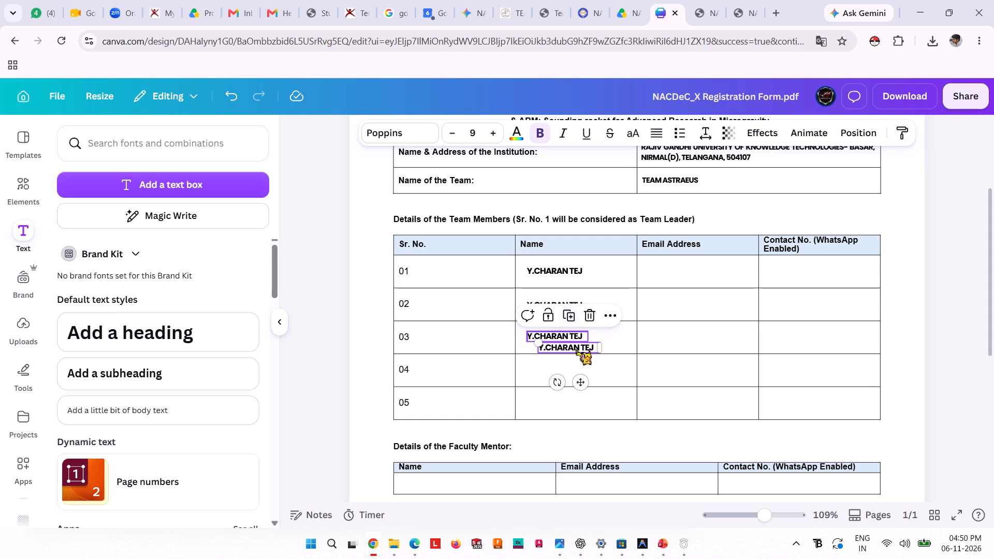
pyautogui.moveTo(581, 381); pyautogui.dragTo(570, 398)
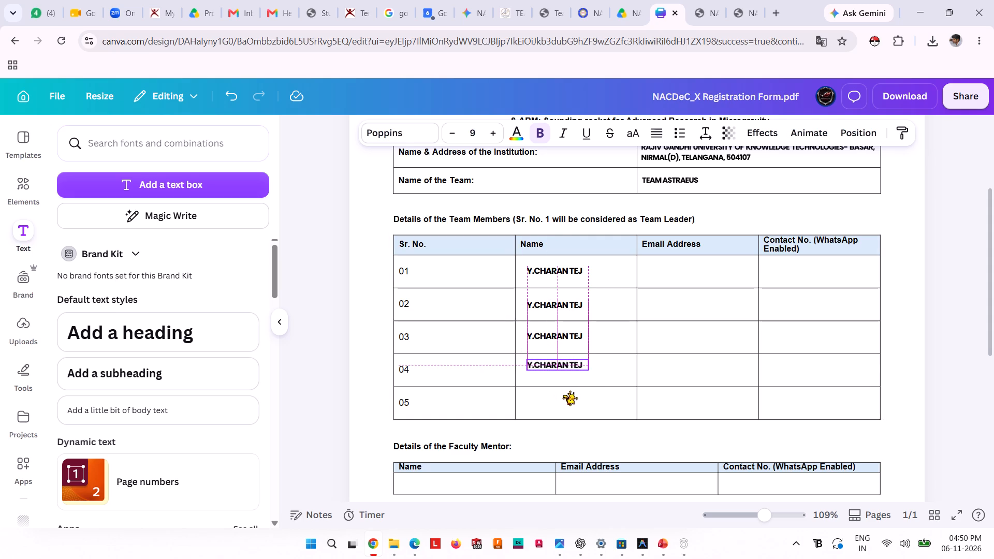
pyautogui.moveTo(570, 398); pyautogui.dragTo(570, 401)
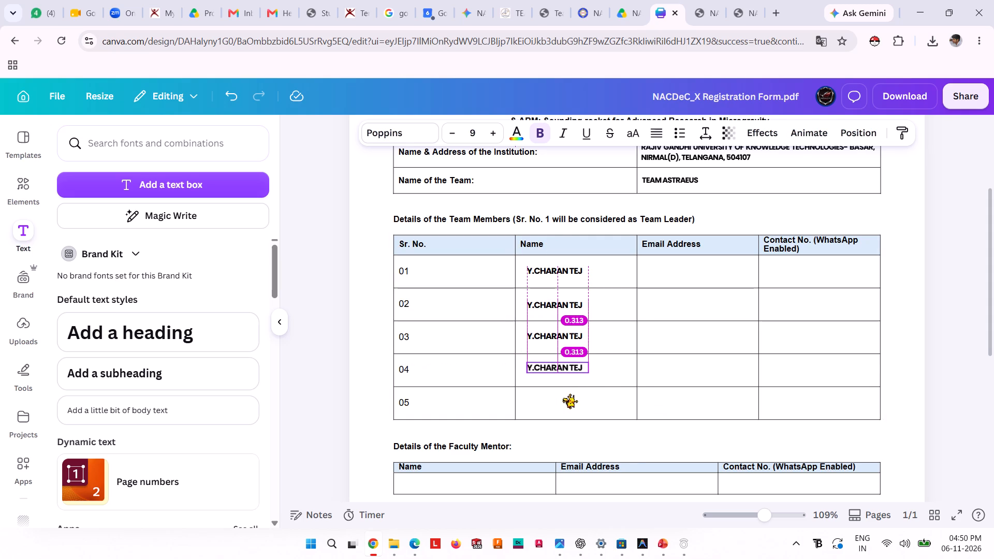
pyautogui.moveTo(570, 401); pyautogui.dragTo(570, 402)
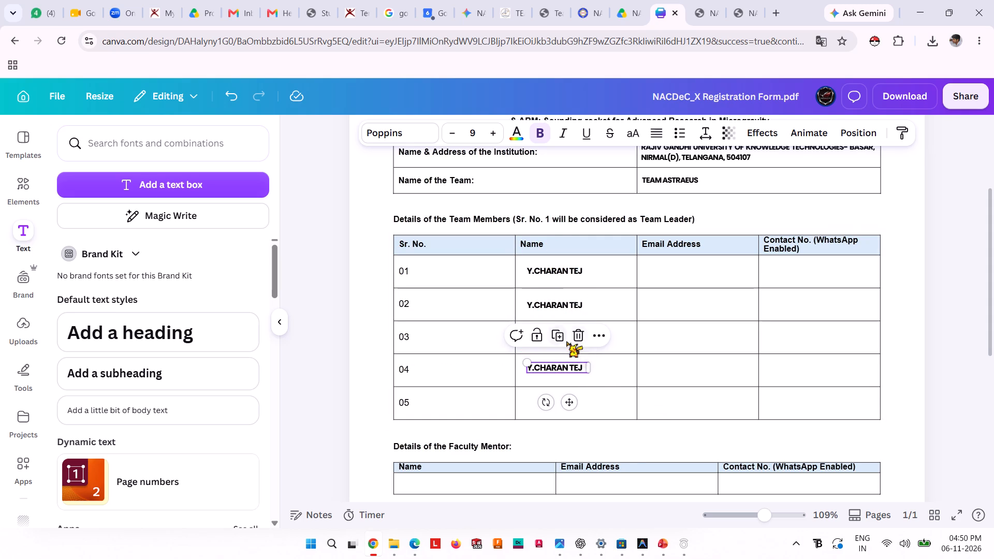
pyautogui.click(566, 341)
pyautogui.click(693, 380)
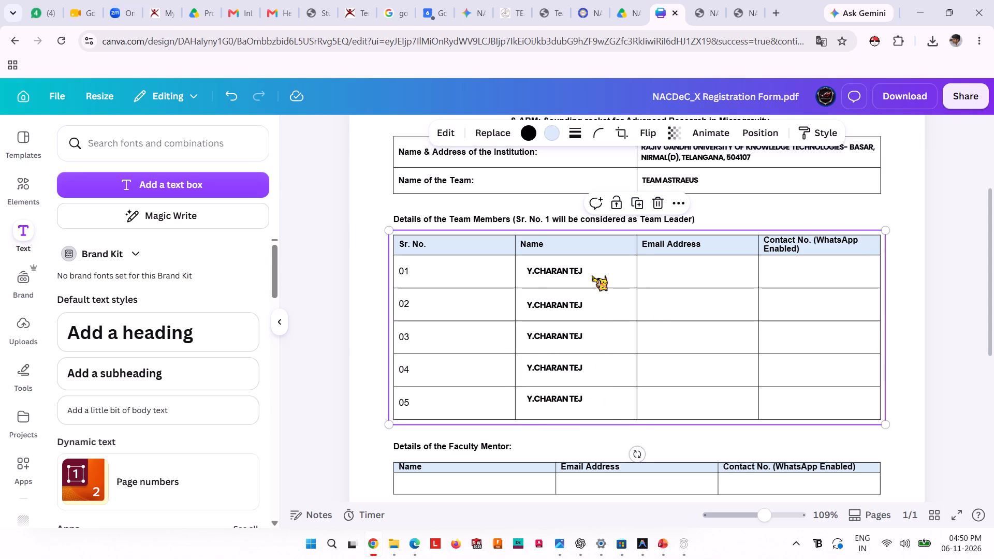
# Replace the copied text in the Name cell of row 02 with the second team member's name.
pyautogui.doubleClick(551, 304)
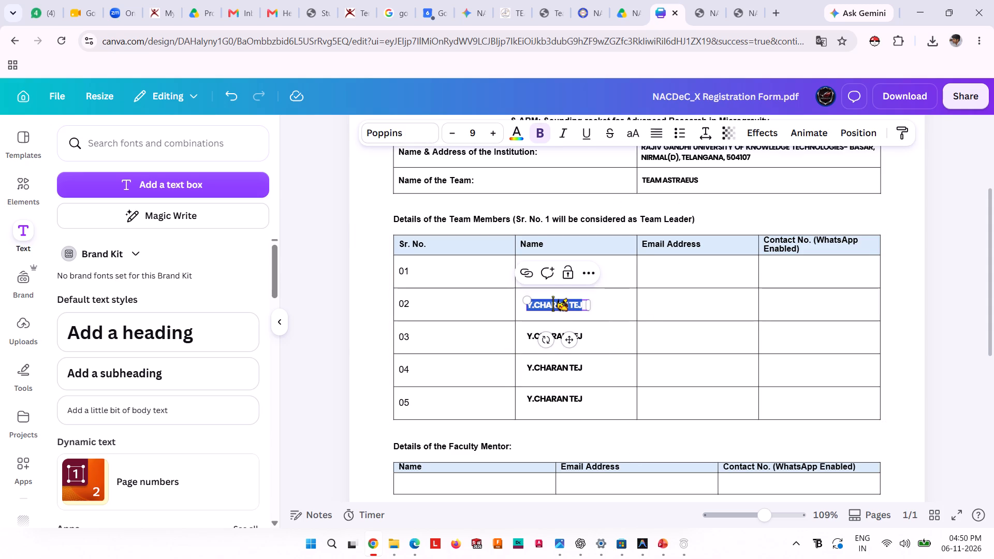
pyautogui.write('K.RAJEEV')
pyautogui.click(631, 314)
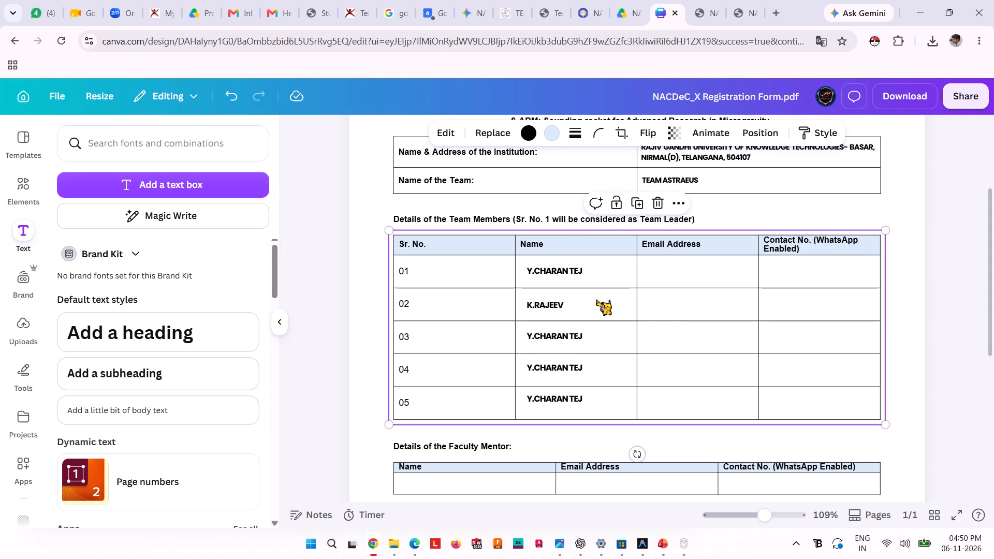
# Insert a space after the initial's period in the names in rows 01 and 02.
pyautogui.click(543, 275)
pyautogui.doubleClick(538, 273)
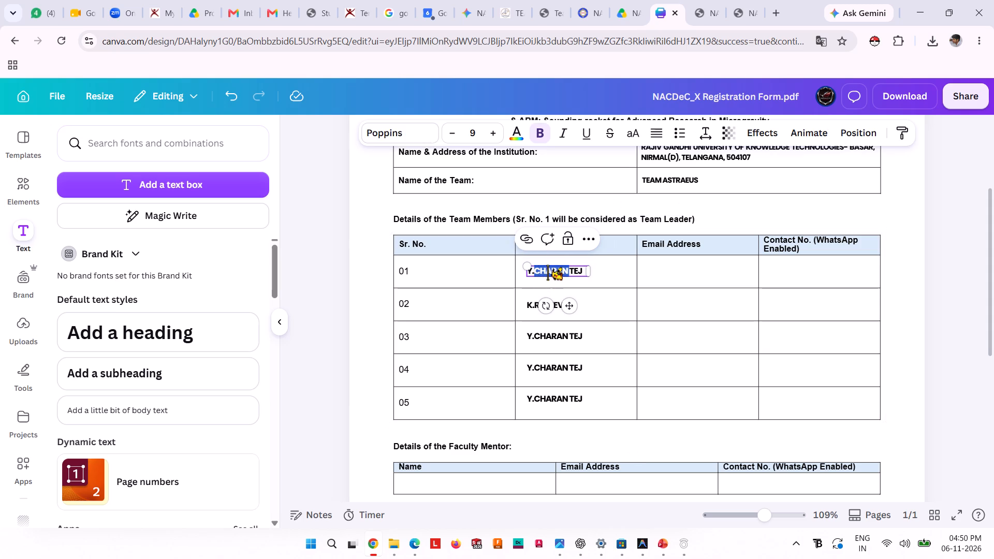
pyautogui.click(546, 273)
pyautogui.press('Left')
pyautogui.press('Left')
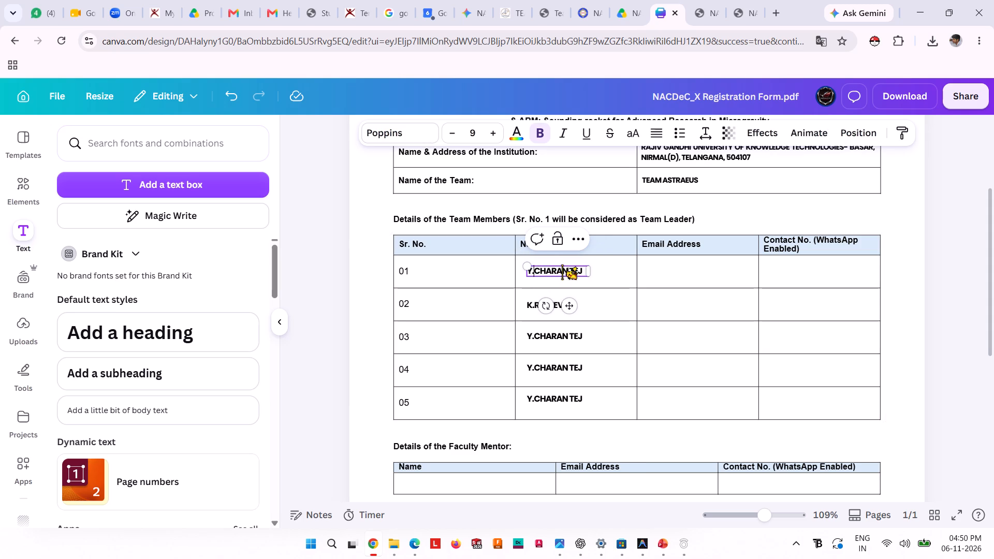
pyautogui.press('space')
pyautogui.doubleClick(529, 304)
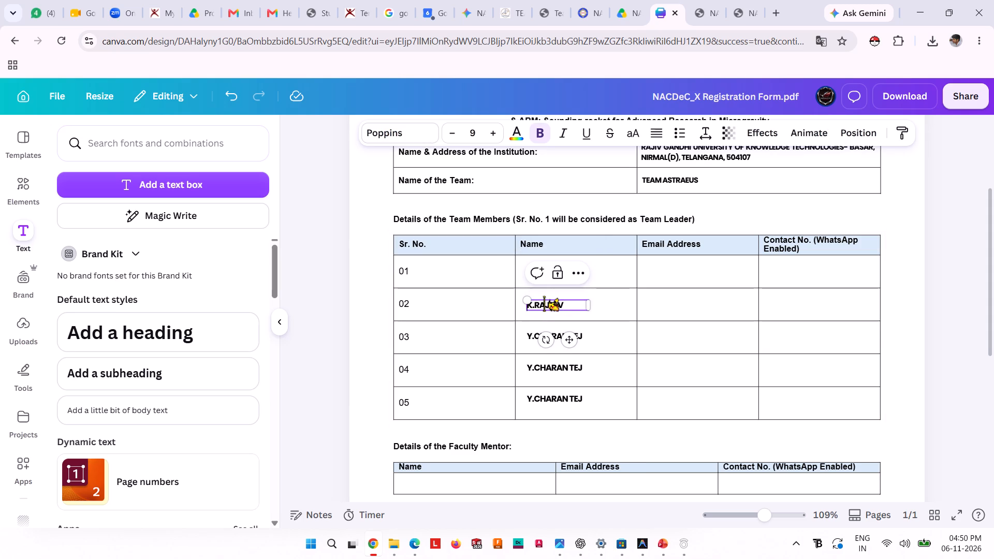
pyautogui.click(544, 304)
pyautogui.press('Left')
pyautogui.press('Left')
pyautogui.press('space')
# Replace the copied text in the Name cells of rows 03 and 04 with the third and fourth team members' names.
pyautogui.doubleClick(583, 334)
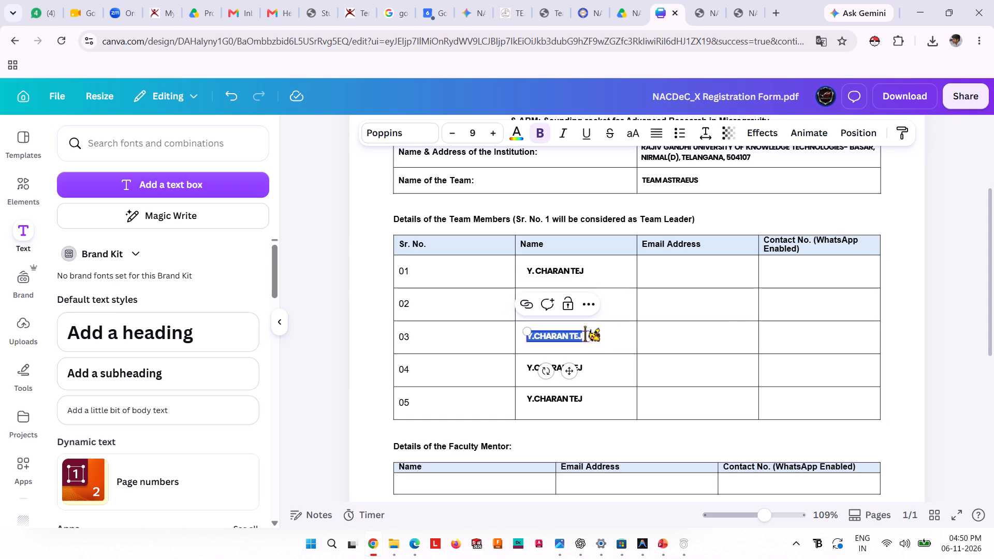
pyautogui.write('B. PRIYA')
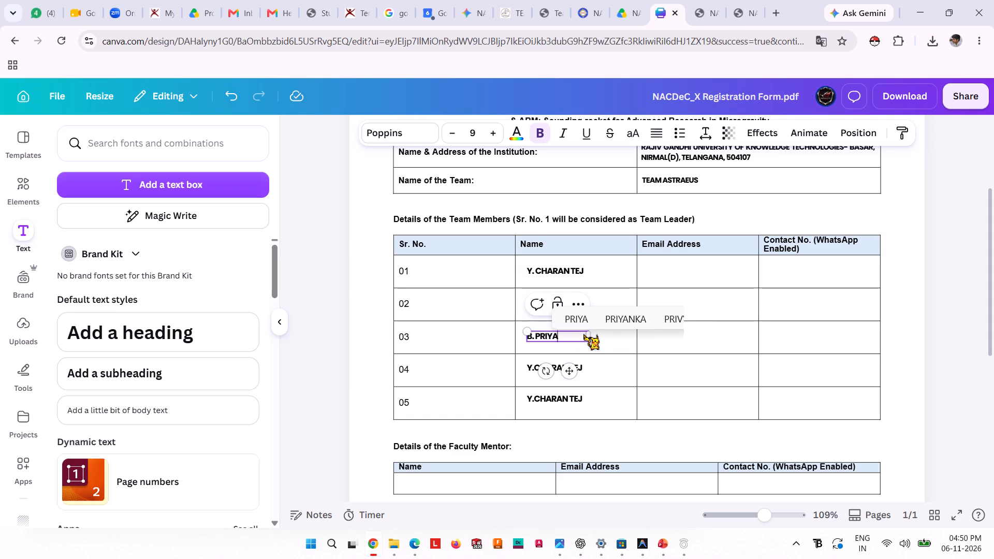
pyautogui.click(654, 372)
pyautogui.doubleClick(565, 365)
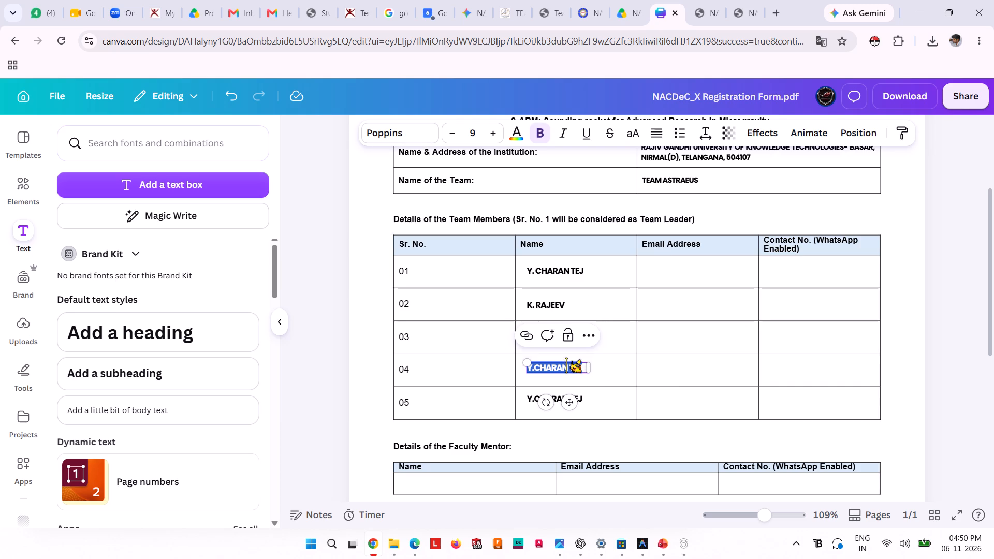
pyautogui.press('t')
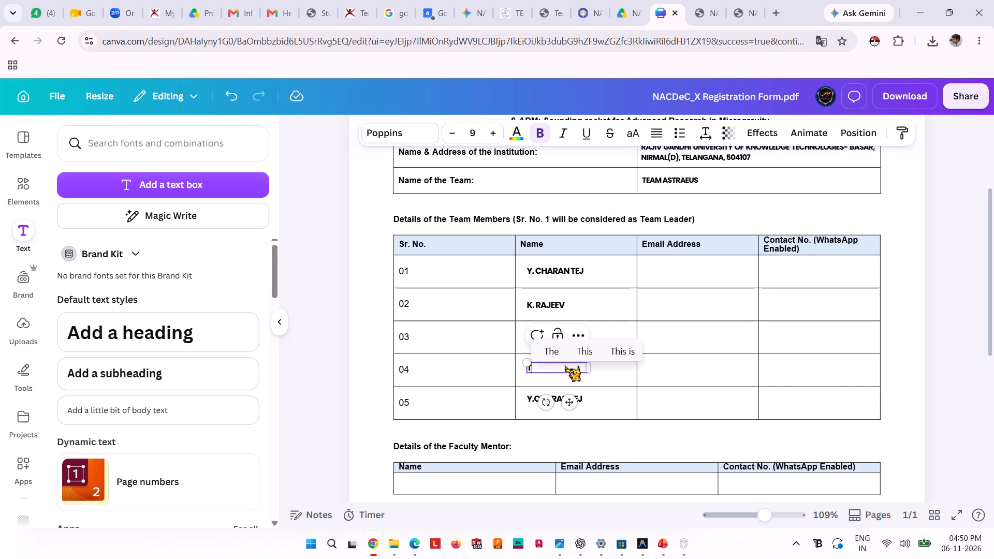
pyautogui.press('BackSpace')
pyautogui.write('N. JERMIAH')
pyautogui.click(603, 394)
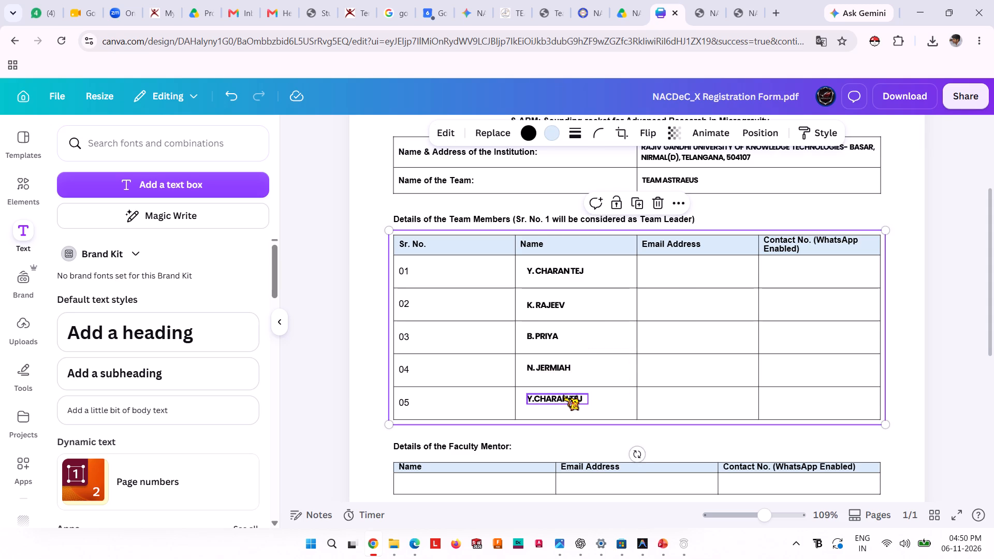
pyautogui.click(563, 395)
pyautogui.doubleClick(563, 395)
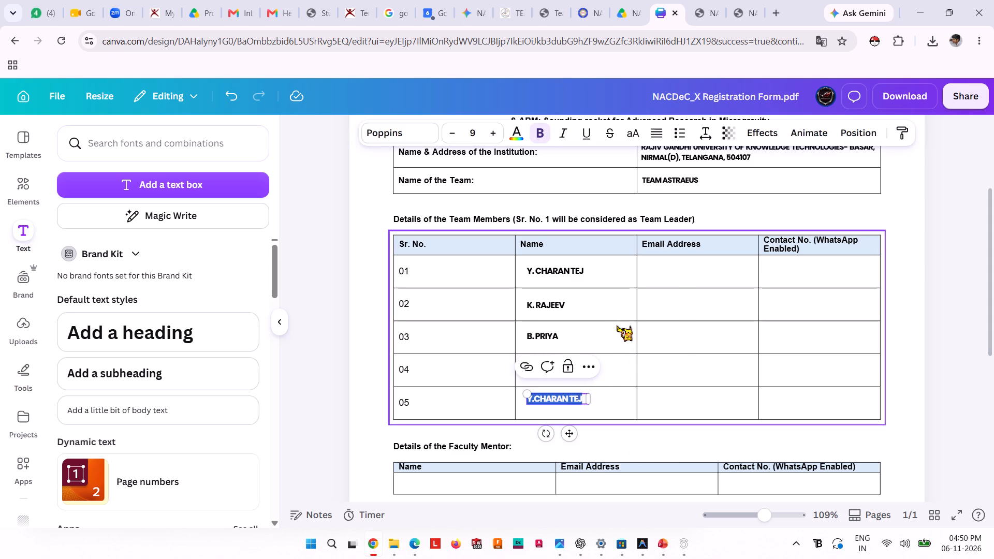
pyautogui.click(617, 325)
# Change the font of the institution name and address text to Times New Roman MT.
pyautogui.scroll(1, 694, 254)
pyautogui.click(707, 196)
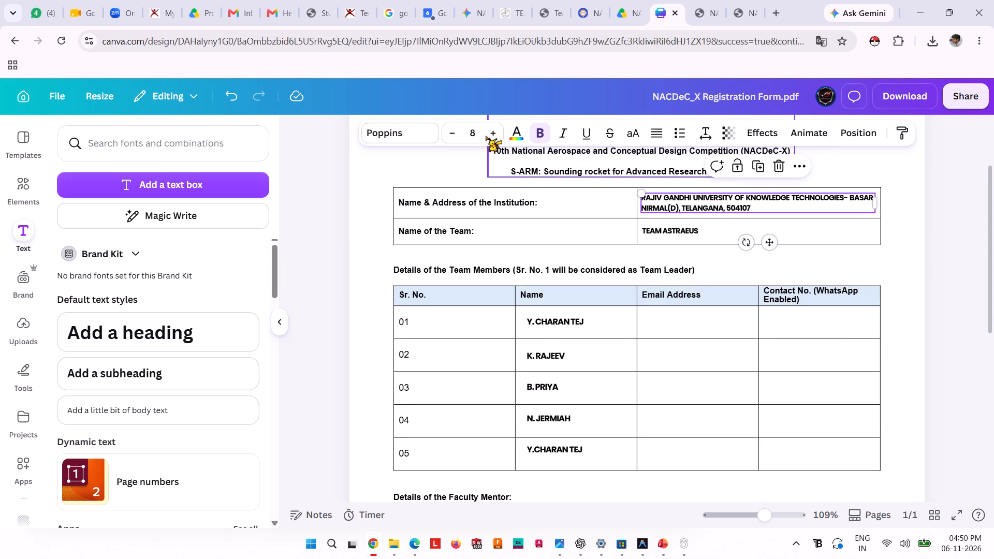
pyautogui.click(410, 127)
pyautogui.click(179, 197)
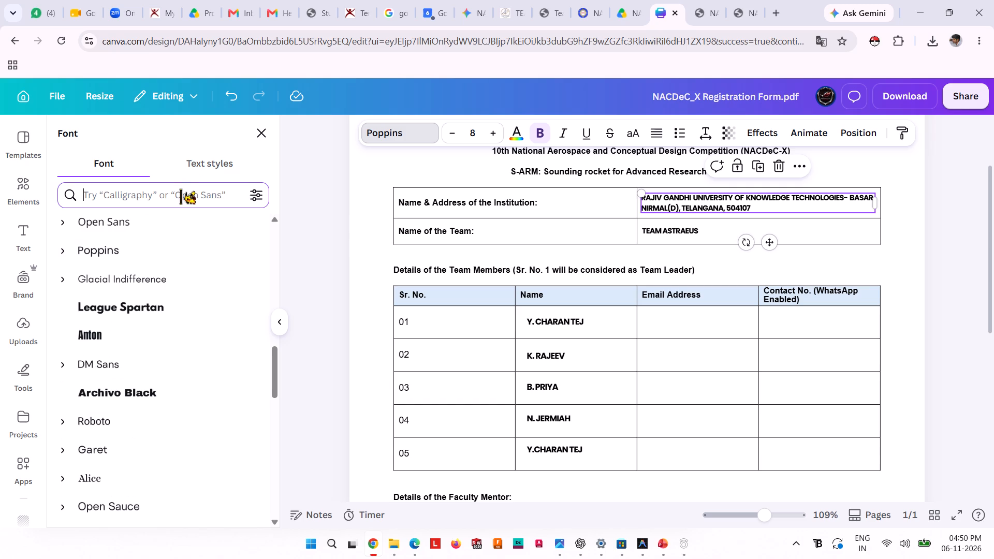
pyautogui.write('TIMES')
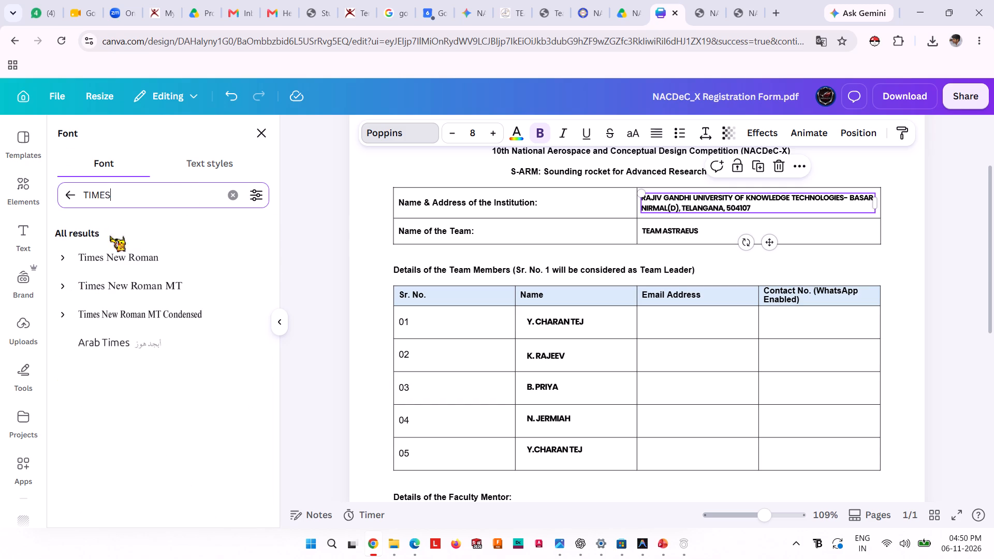
pyautogui.click(133, 263)
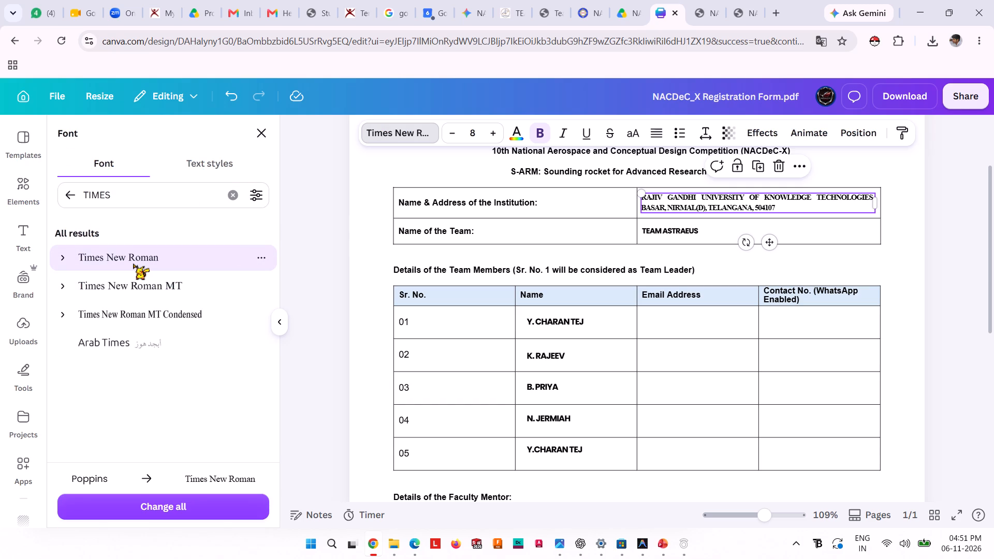
pyautogui.click(146, 282)
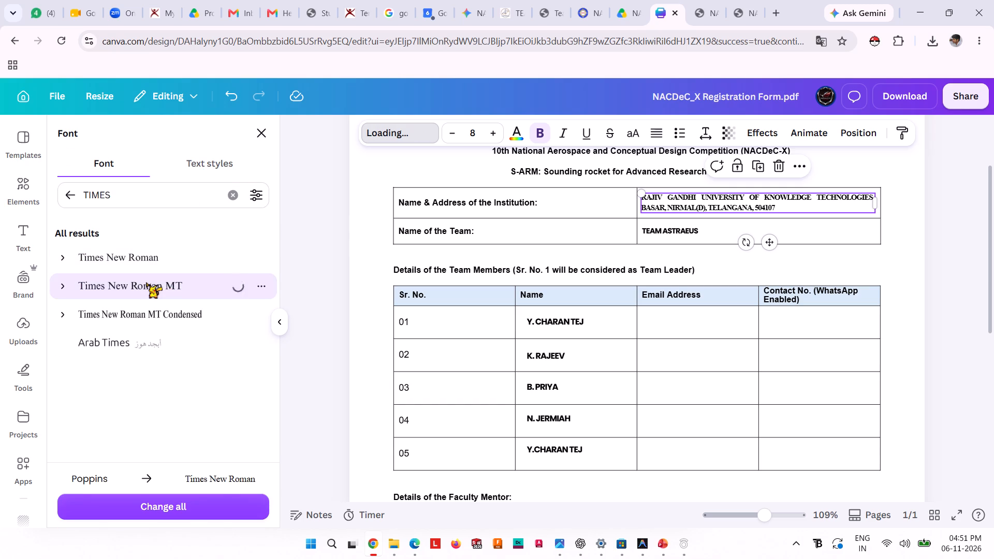
pyautogui.click(573, 224)
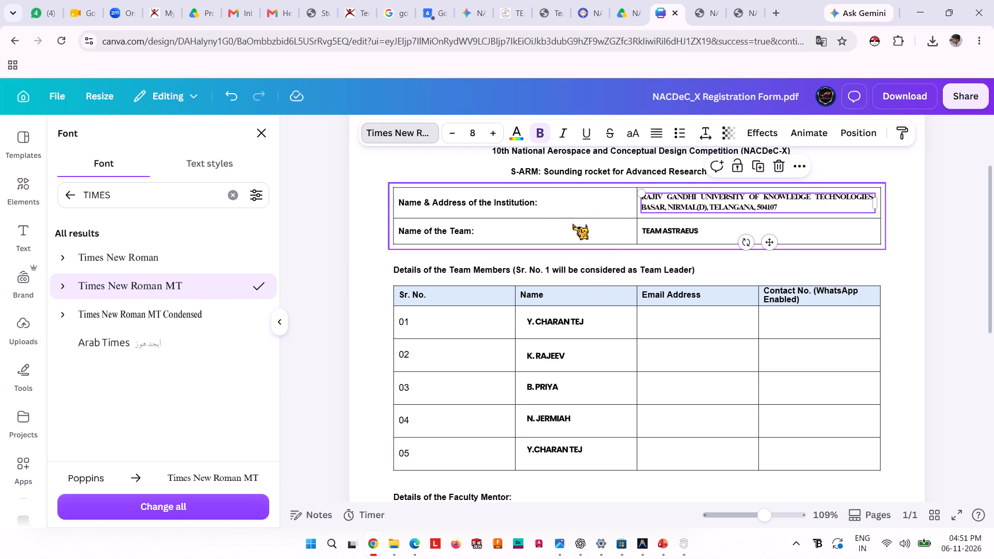
# Try Times New Roman MT Condensed and Times New Roman MT on the team name, and set its font to Times New Roman.
pyautogui.click(685, 232)
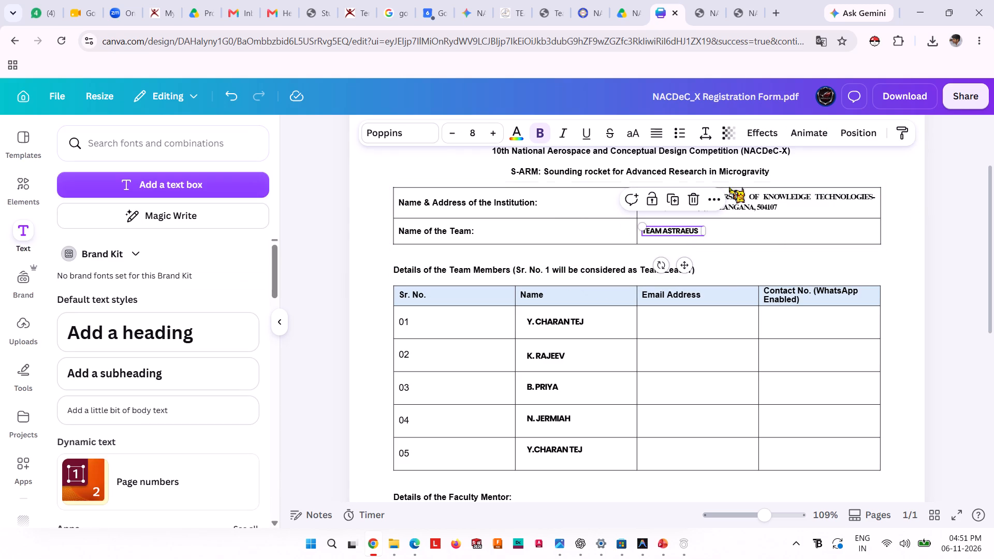
pyautogui.click(755, 204)
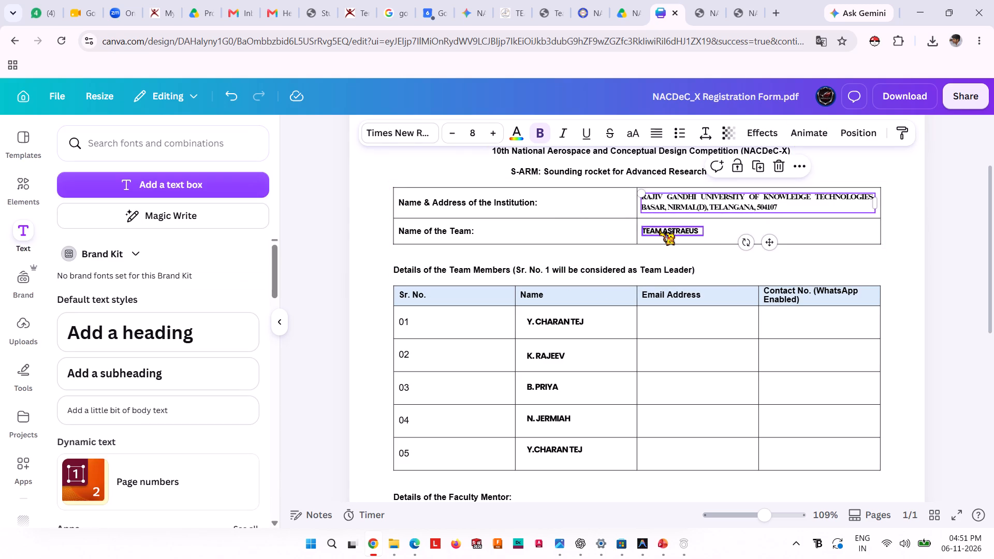
pyautogui.click(659, 229)
pyautogui.click(400, 132)
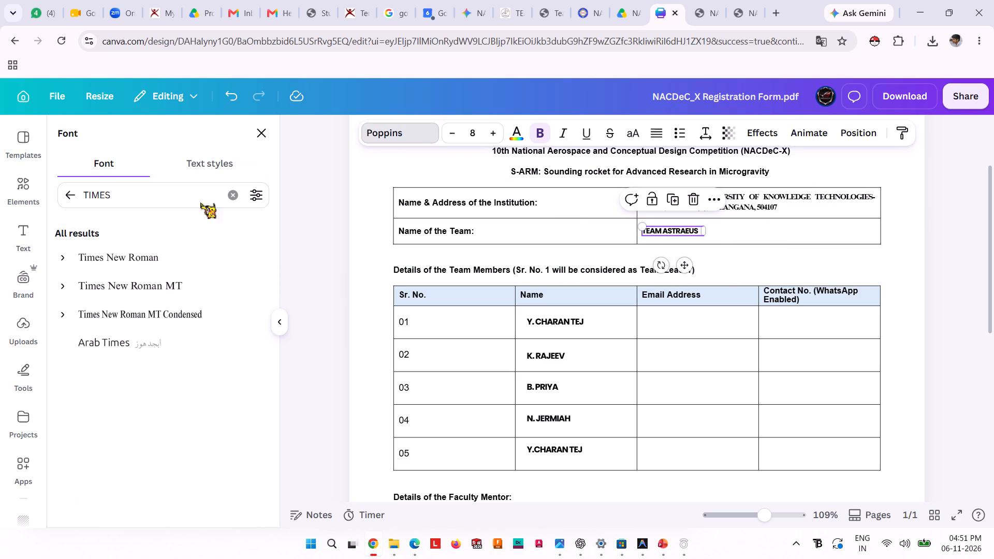
pyautogui.click(106, 315)
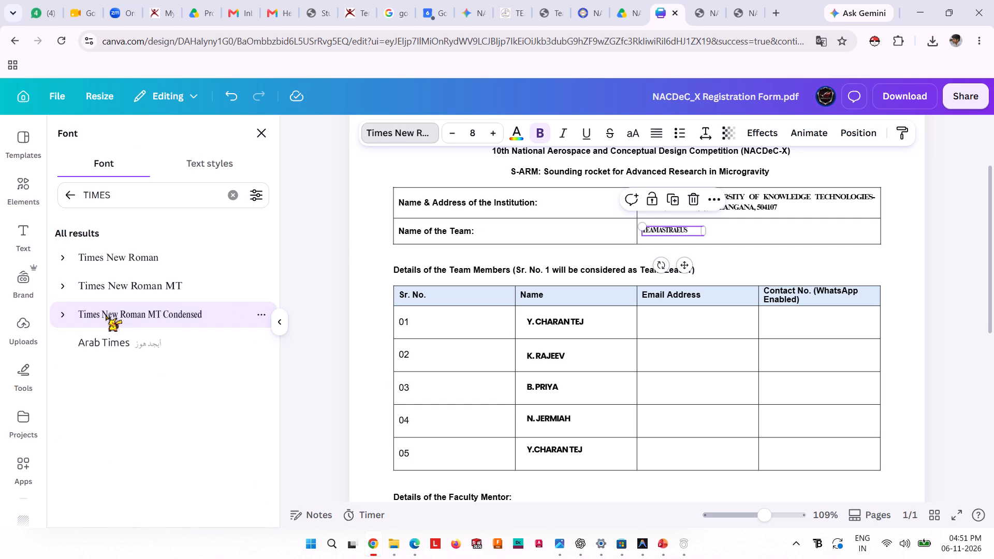
pyautogui.click(162, 288)
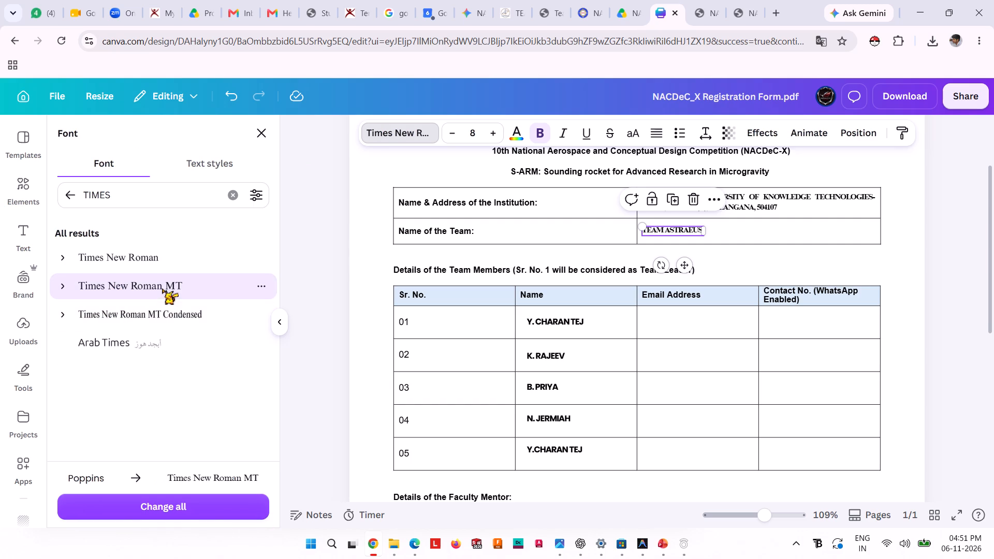
pyautogui.click(167, 254)
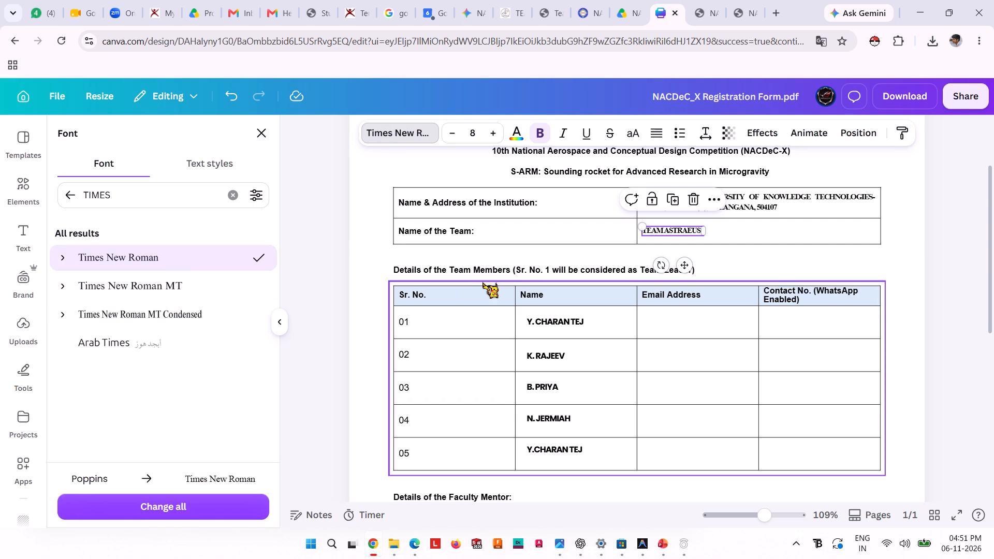
pyautogui.click(756, 253)
# Try other popular fonts on the institution name and address text, applying Glacial Indifference and Arimo.
pyautogui.click(742, 201)
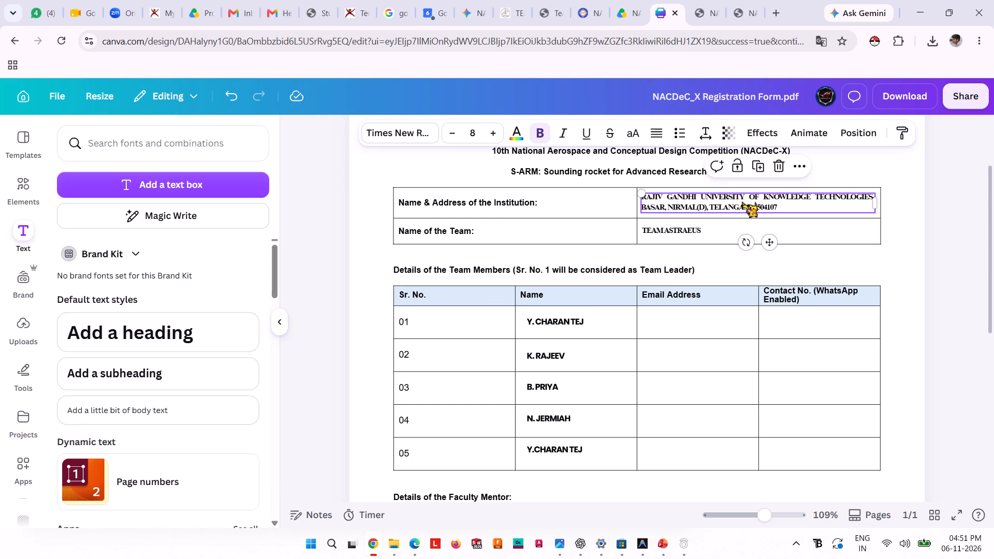
pyautogui.click(423, 139)
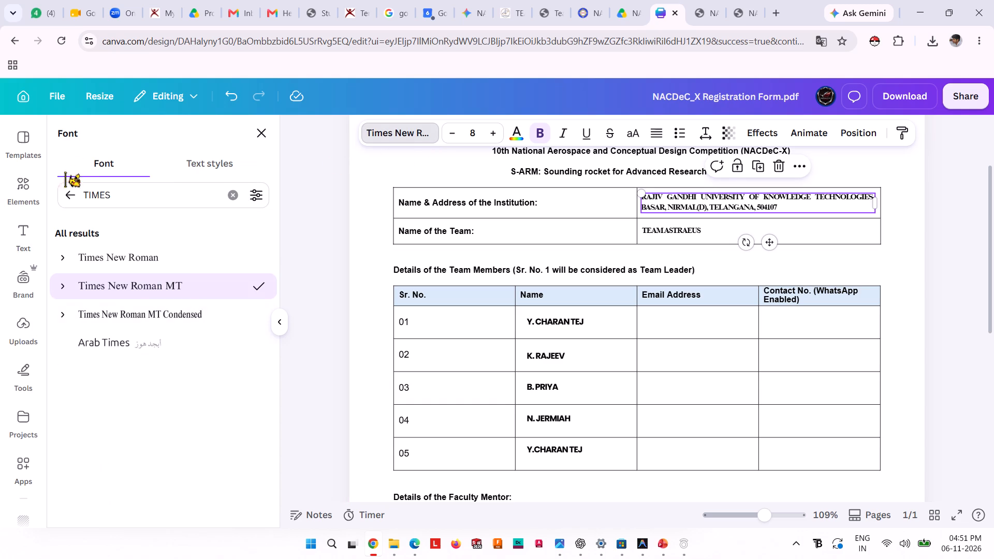
pyautogui.click(67, 190)
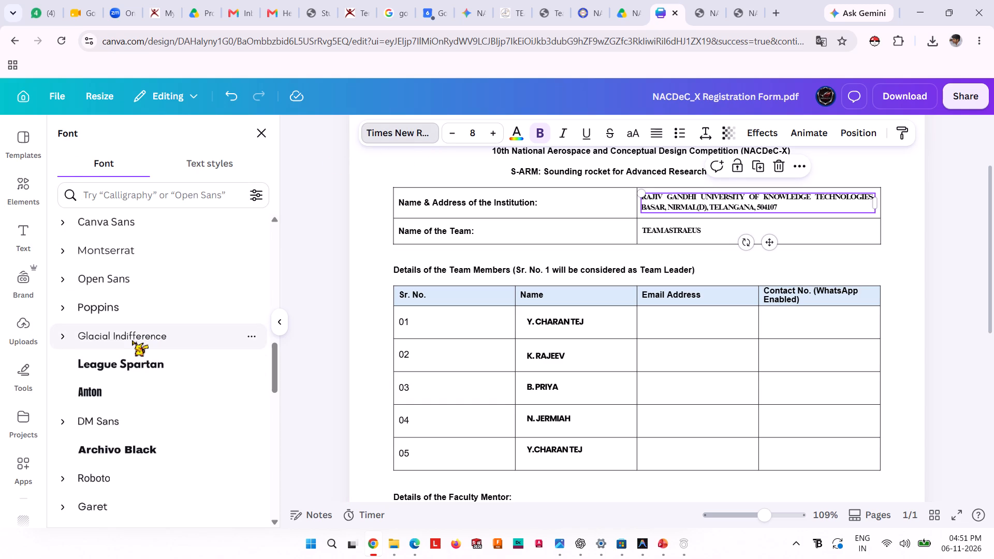
pyautogui.click(129, 340)
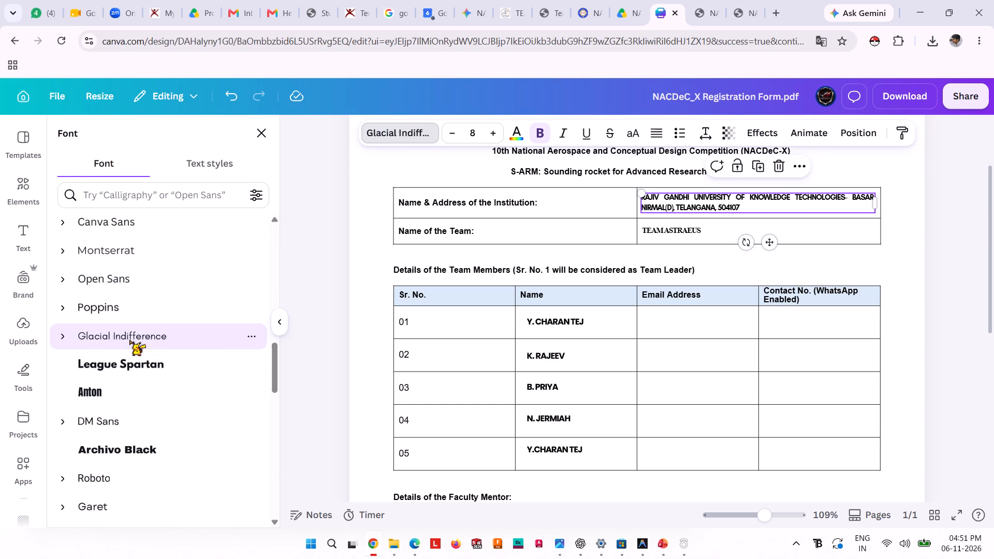
pyautogui.scroll(1, 167, 285)
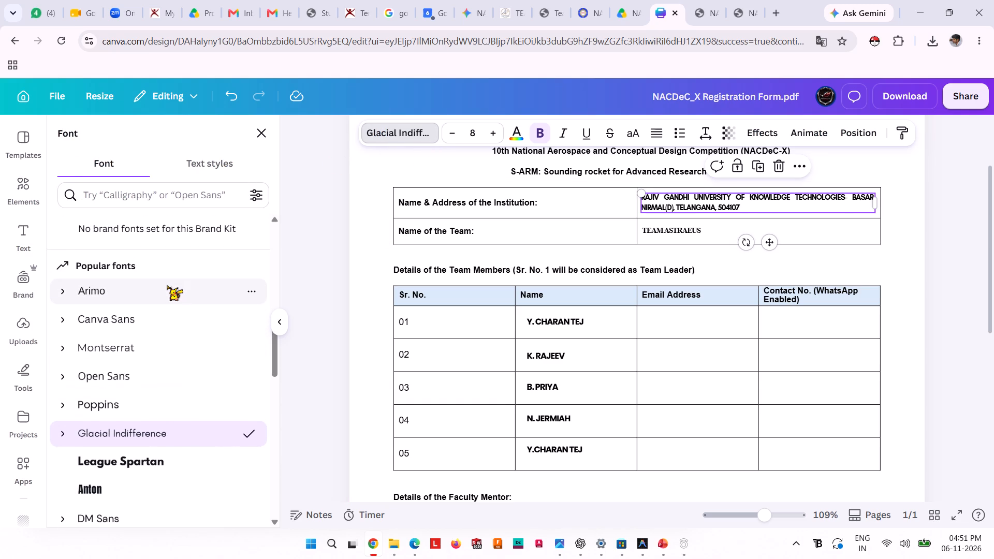
pyautogui.click(130, 298)
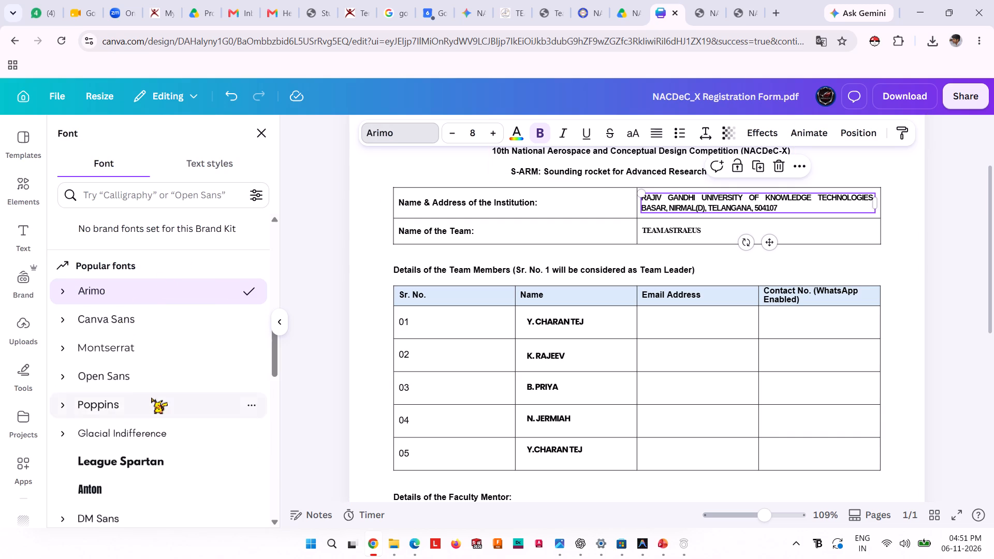
pyautogui.scroll(-4, 151, 398)
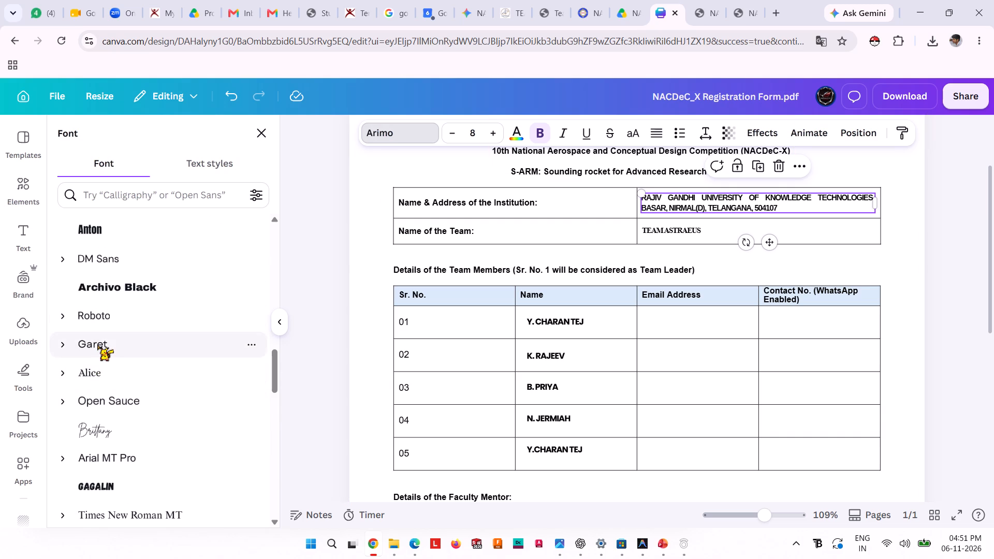
# Set the font of the institution name and address text and of the team name to Garet.
pyautogui.click(97, 346)
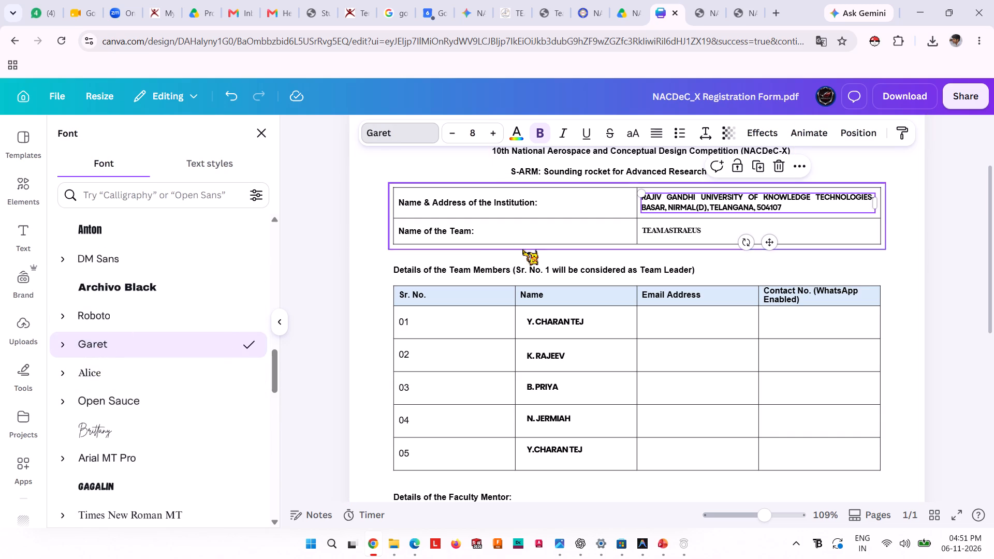
pyautogui.click(665, 231)
pyautogui.click(100, 347)
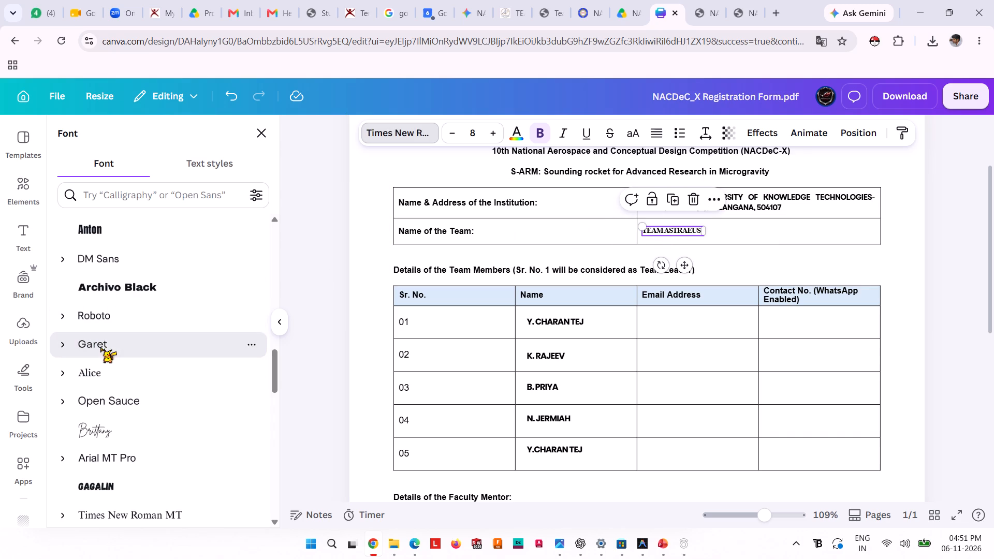
# Change the font of the team members' names in the Name column from Poppins to Garet, applying it across the whole design.
pyautogui.click(545, 324)
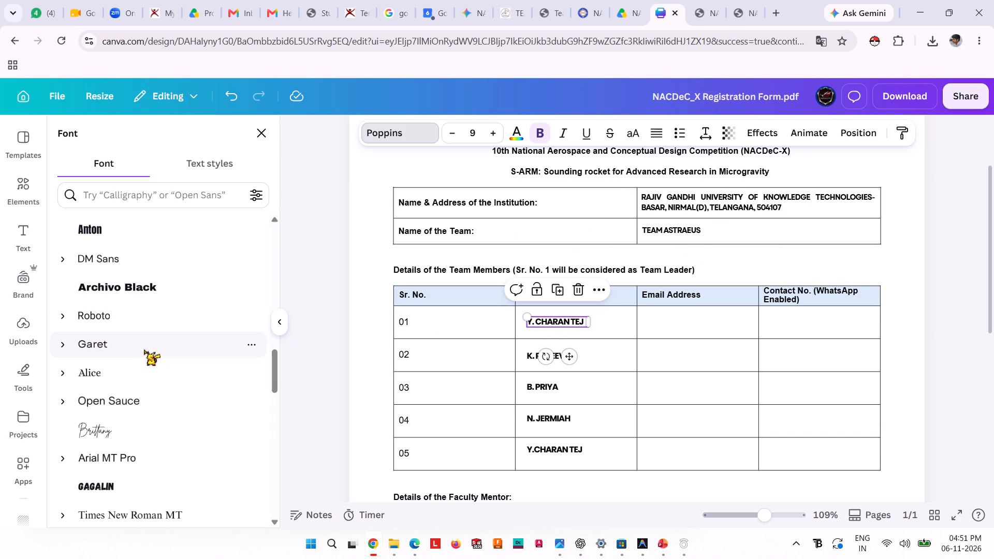
pyautogui.click(144, 349)
pyautogui.click(529, 359)
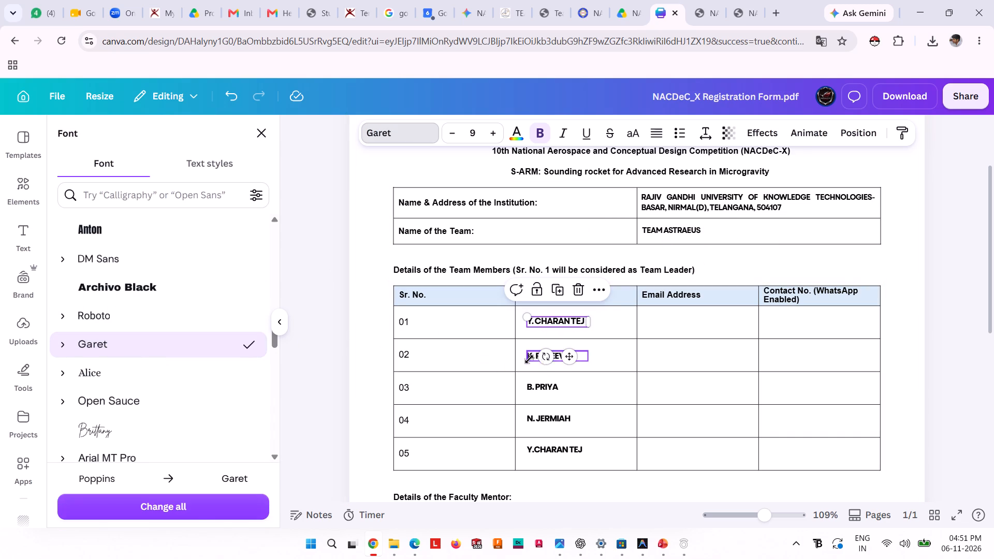
pyautogui.click(118, 342)
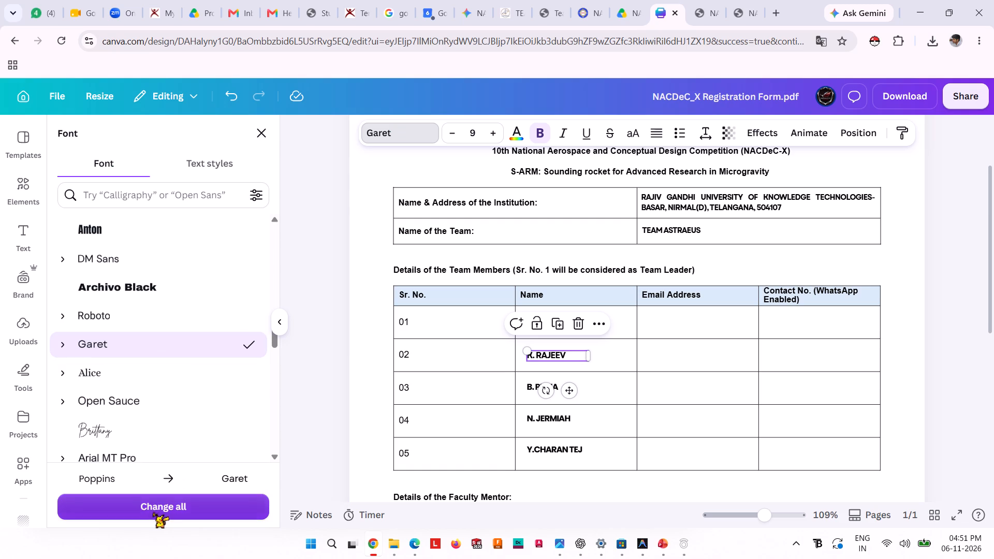
pyautogui.click(152, 513)
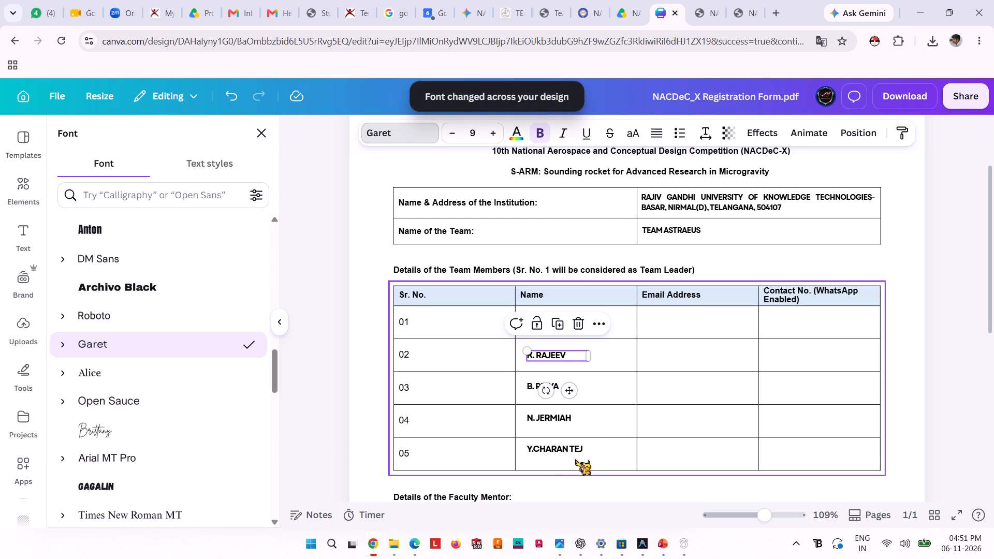
pyautogui.click(560, 480)
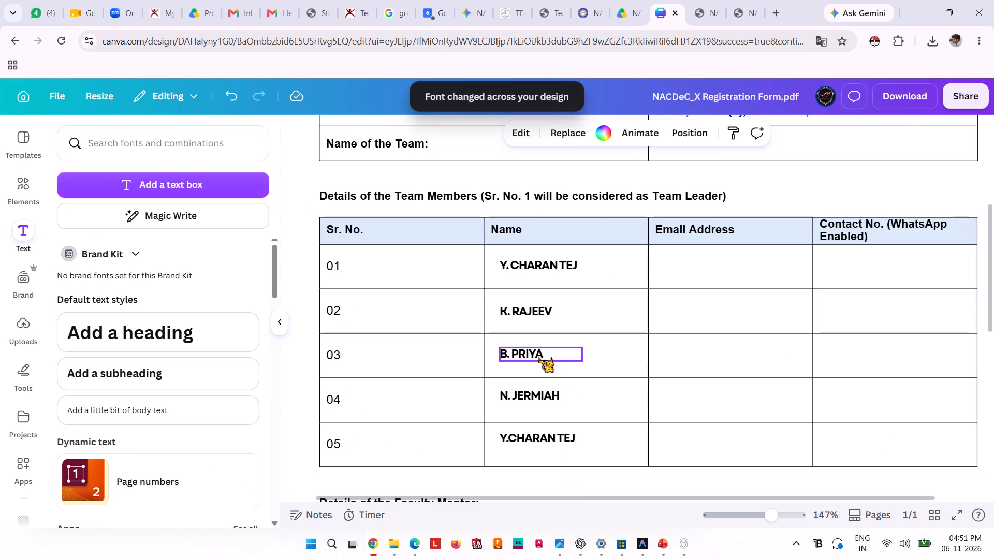
# Replace the copied text in the Name cell of row 05 with the fifth team member's name.
pyautogui.doubleClick(537, 357)
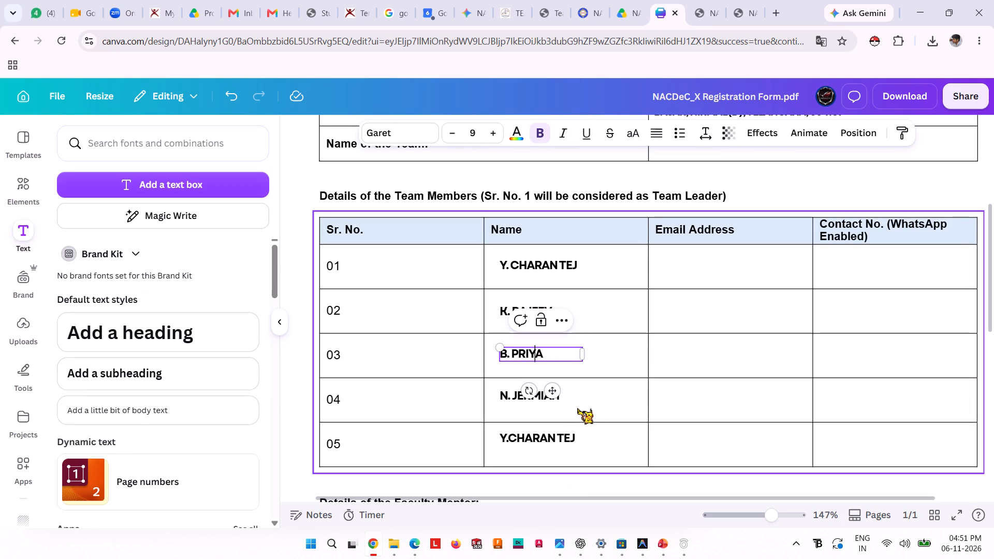
pyautogui.doubleClick(535, 437)
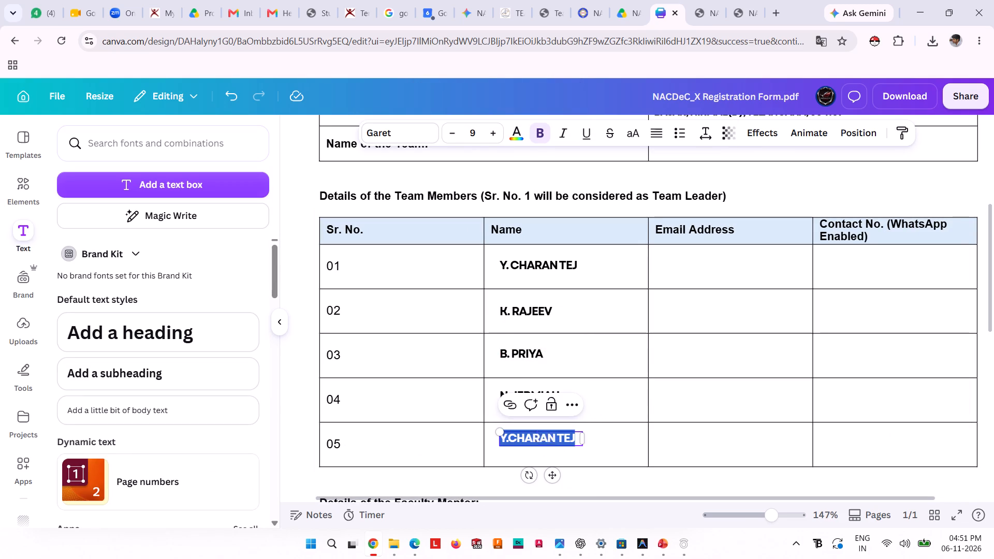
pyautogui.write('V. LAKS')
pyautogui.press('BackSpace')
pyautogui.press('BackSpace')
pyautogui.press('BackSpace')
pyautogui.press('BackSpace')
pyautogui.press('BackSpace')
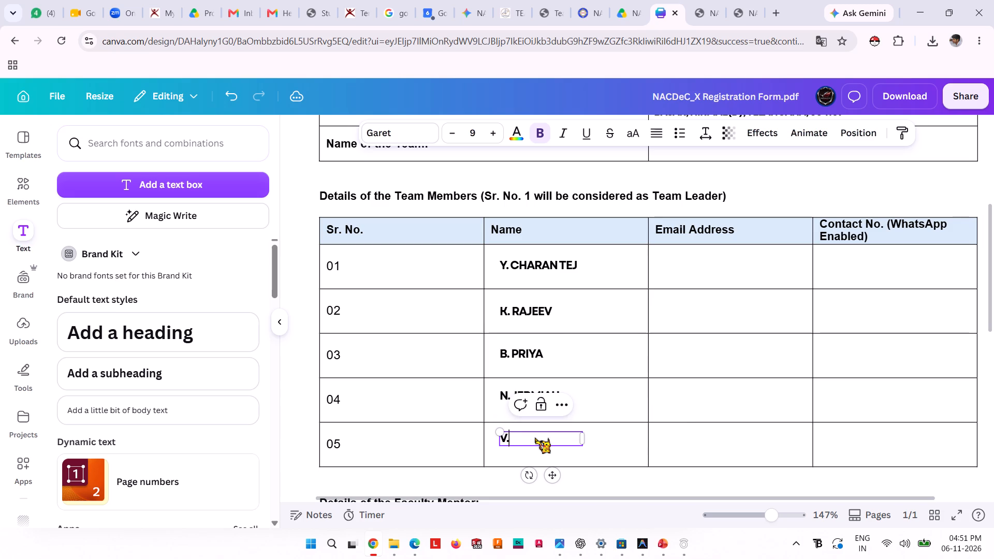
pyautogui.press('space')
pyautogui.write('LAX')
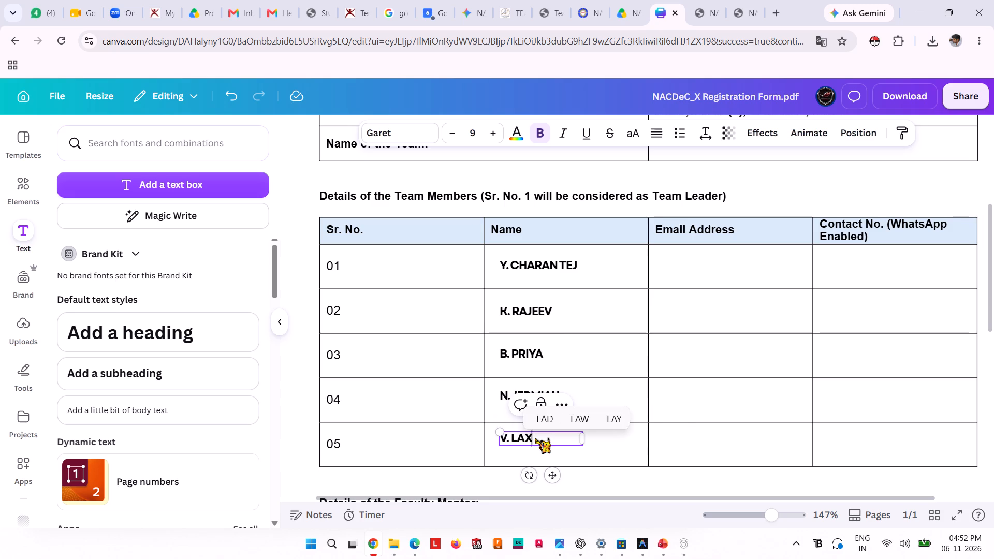
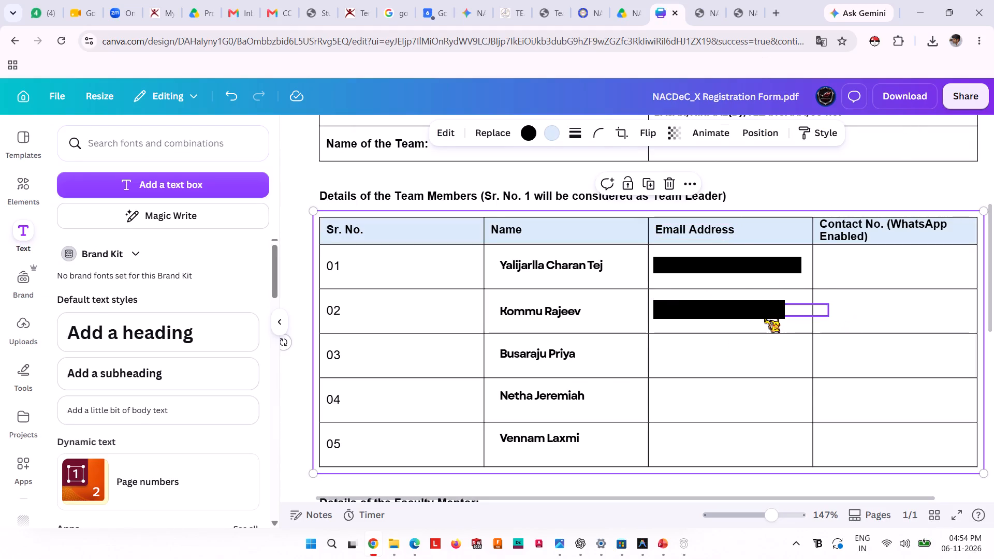
pyautogui.click(764, 317)
pyautogui.click(743, 280)
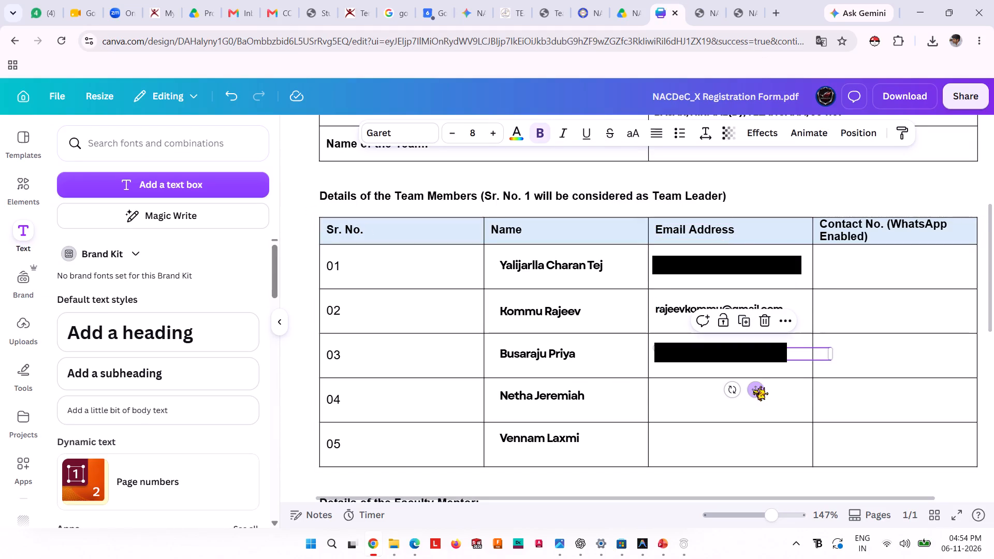
pyautogui.click(751, 330)
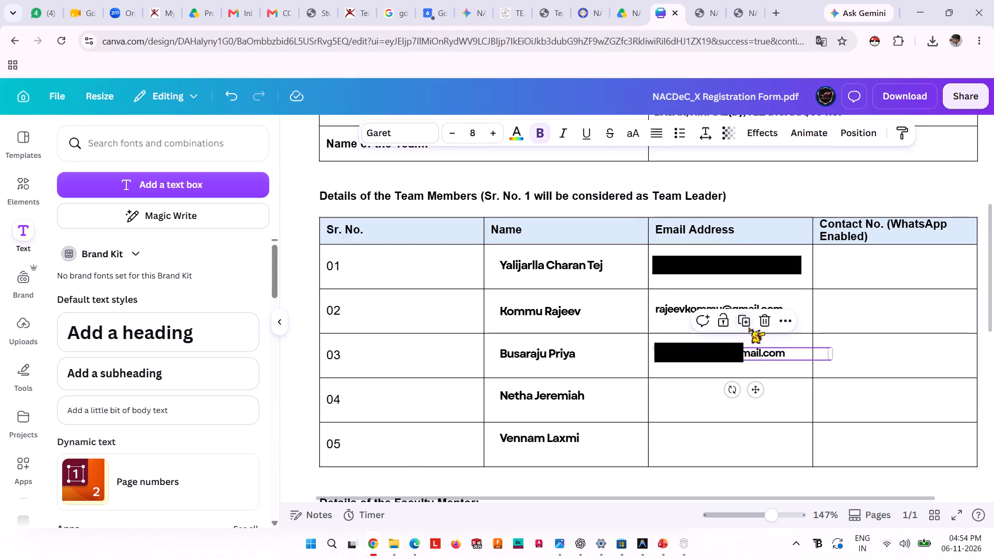
pyautogui.click(749, 327)
pyautogui.click(749, 327)
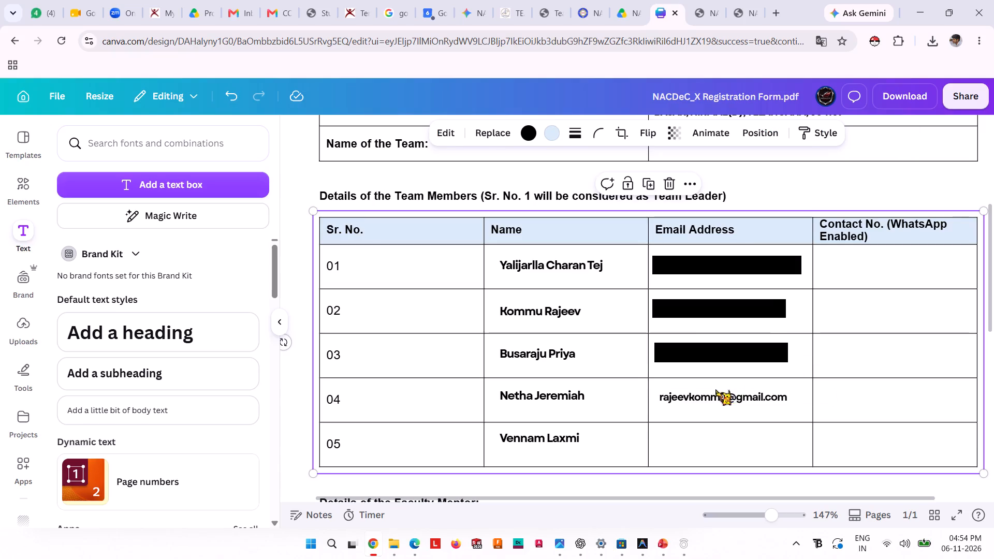
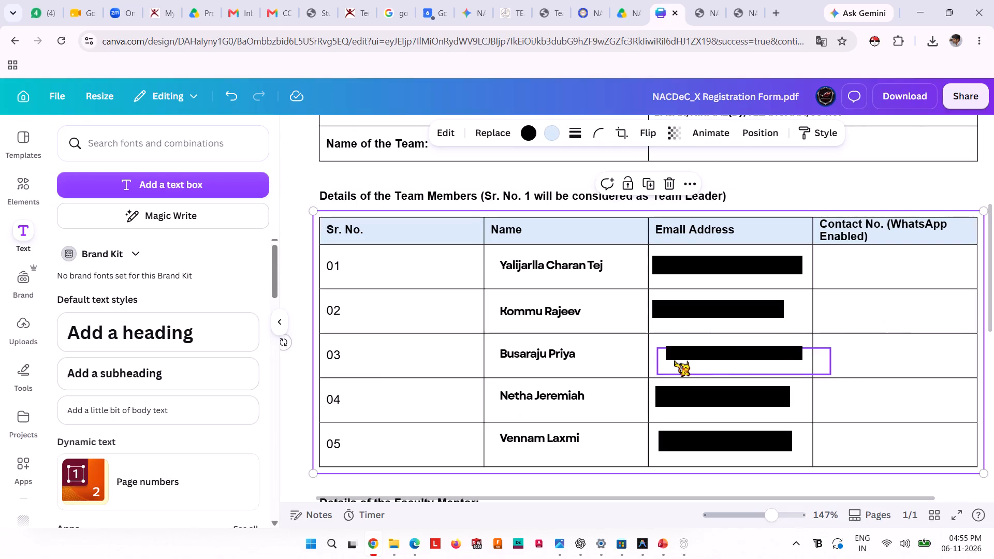
# Remove the extra leading space before the email address in row 03 of the team members table.
pyautogui.doubleClick(674, 360)
pyautogui.press('BackSpace')
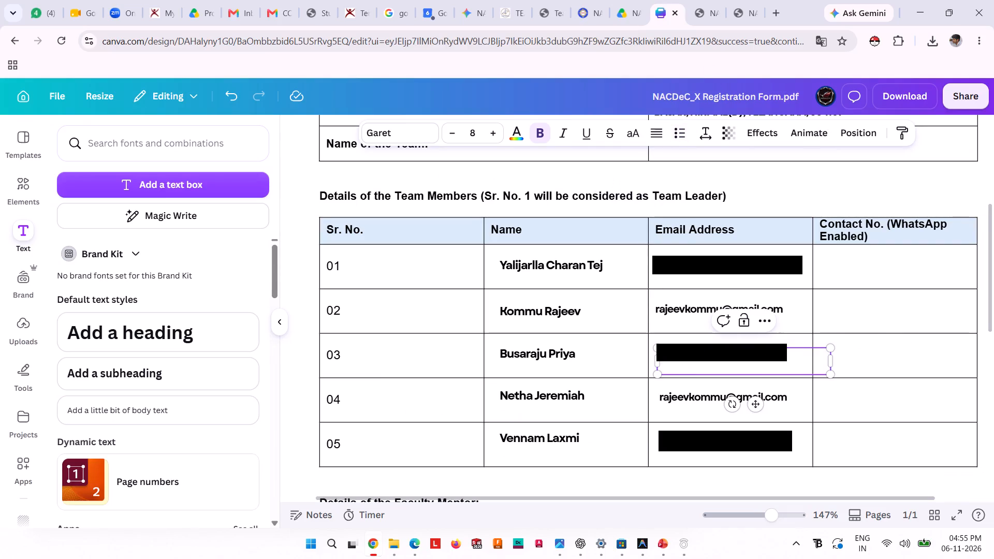
pyautogui.click(873, 335)
# Nudge the email addresses in rows 03 and 04 horizontally to align them with the row 02 email address.
pyautogui.click(727, 394)
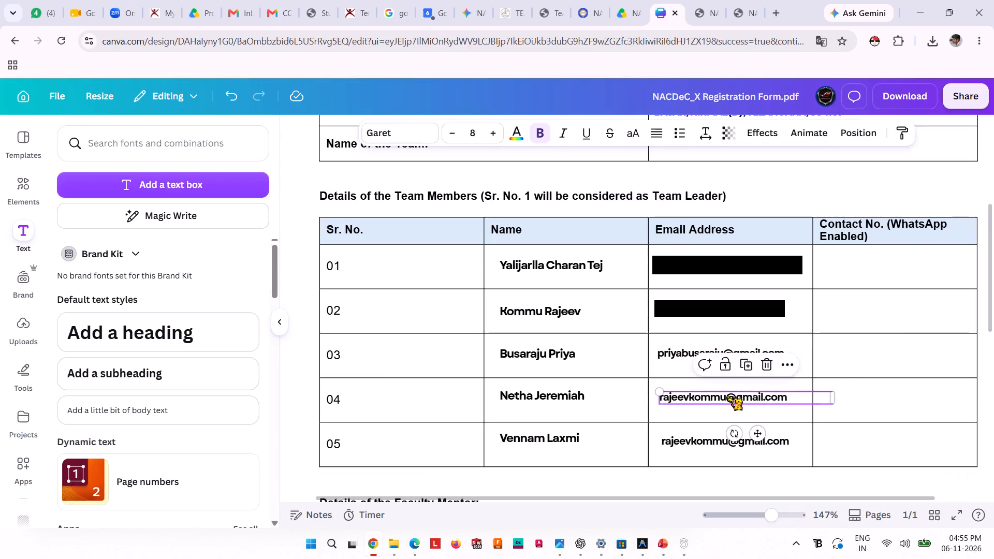
pyautogui.press('Left')
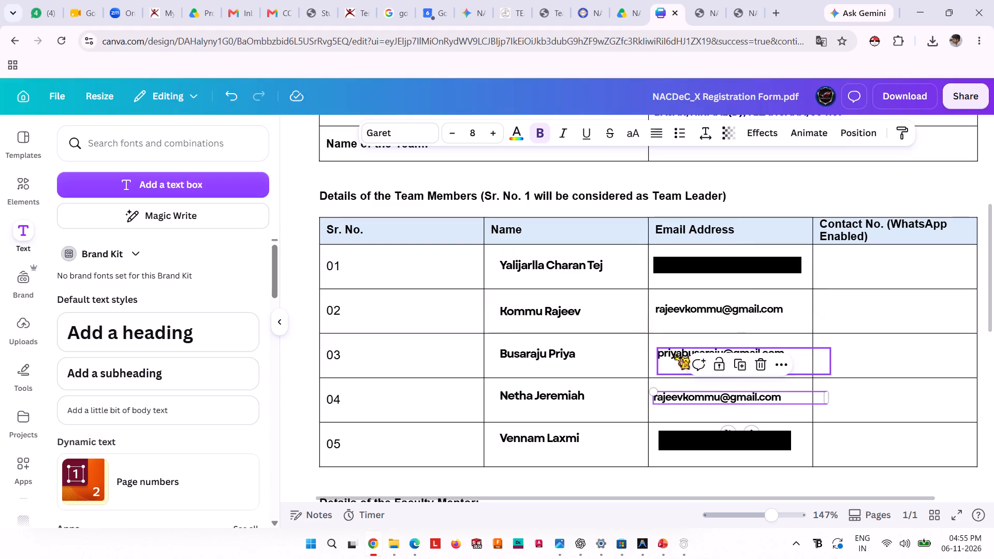
pyautogui.click(674, 354)
pyautogui.press('Left')
pyautogui.press('Right')
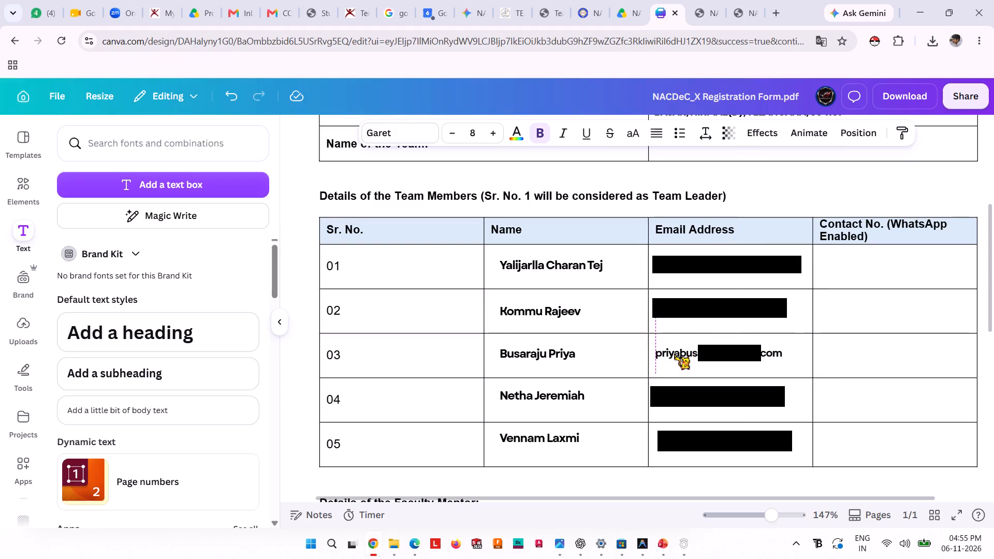
pyautogui.click(849, 347)
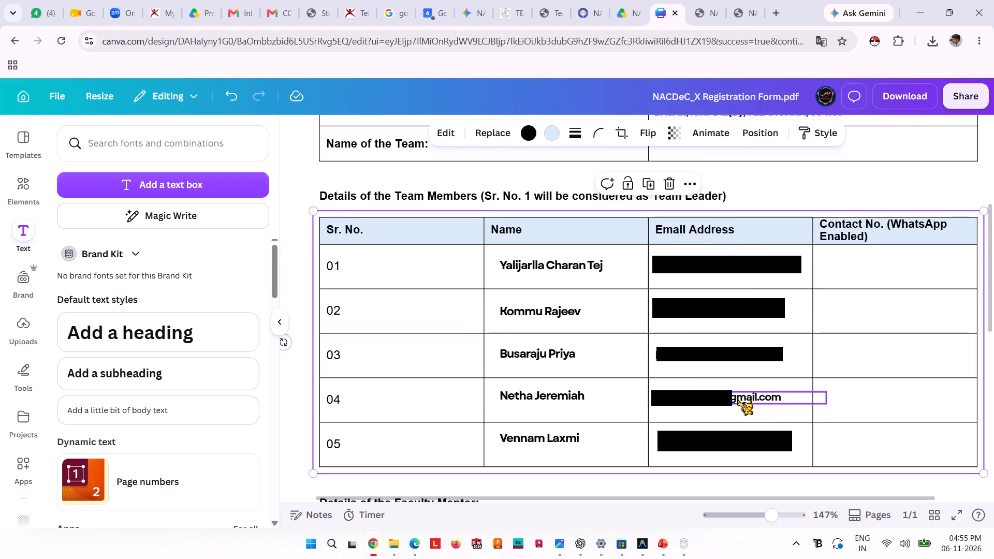
pyautogui.click(737, 400)
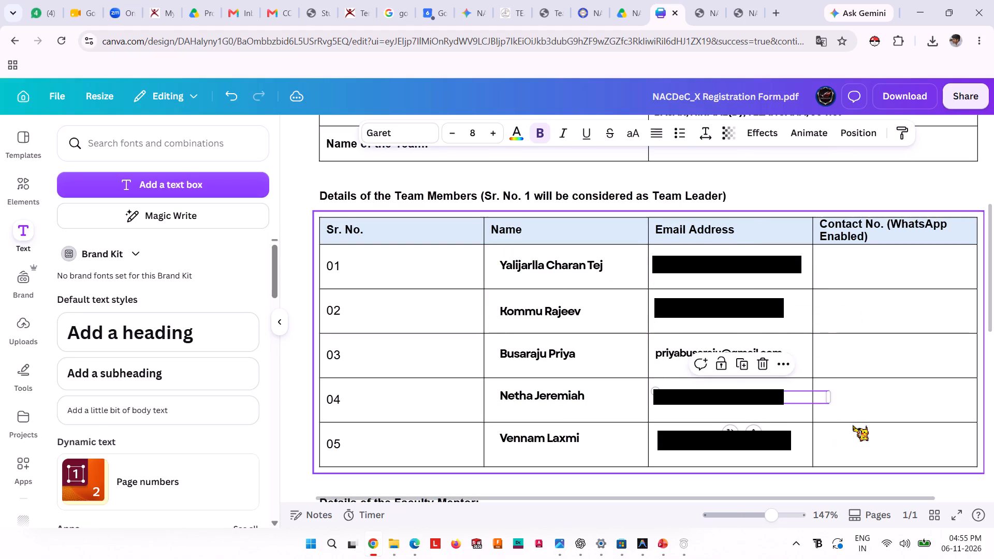
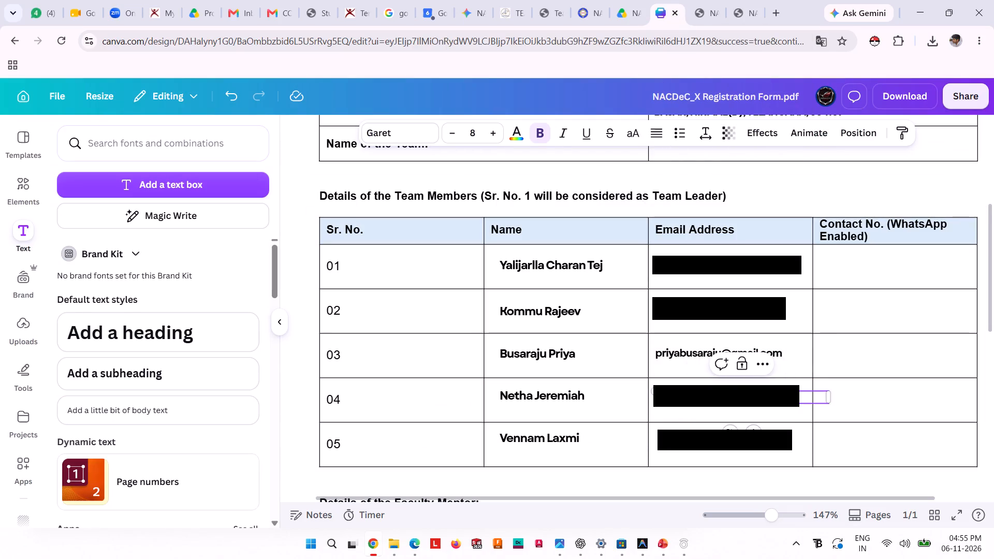
# Nudge the email text in row 05 up and left to line up with the email addresses in the rows above.
pyautogui.click(869, 357)
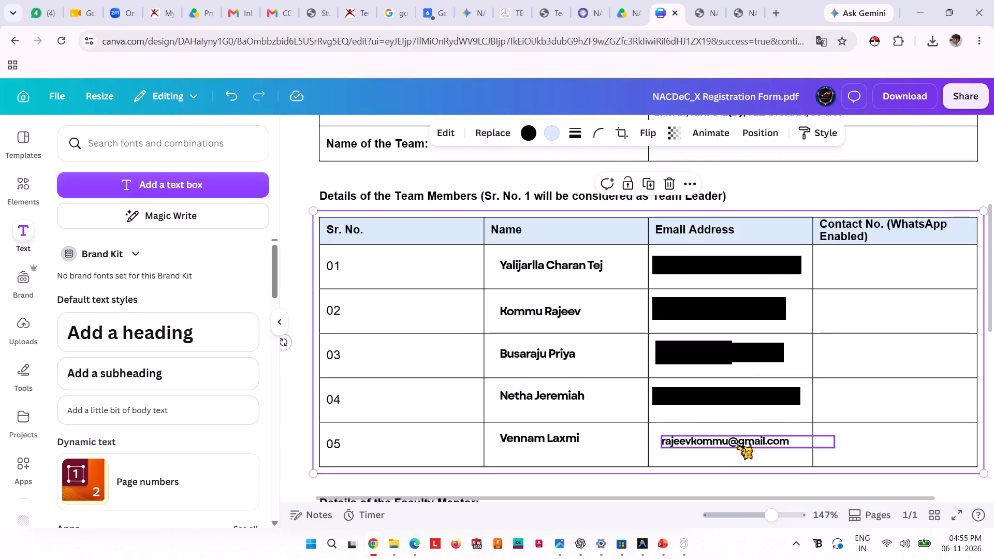
pyautogui.click(737, 443)
pyautogui.press('Up')
pyautogui.press('Left')
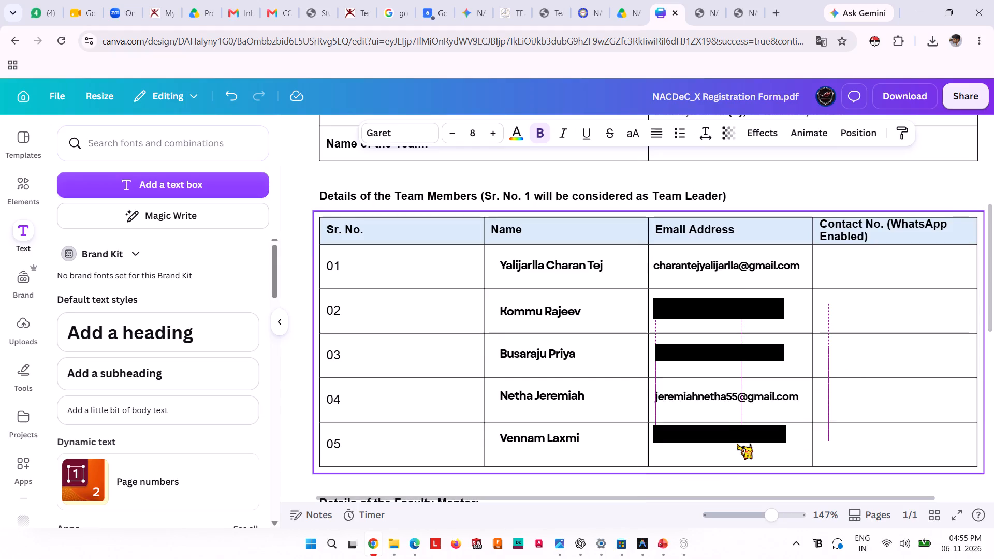
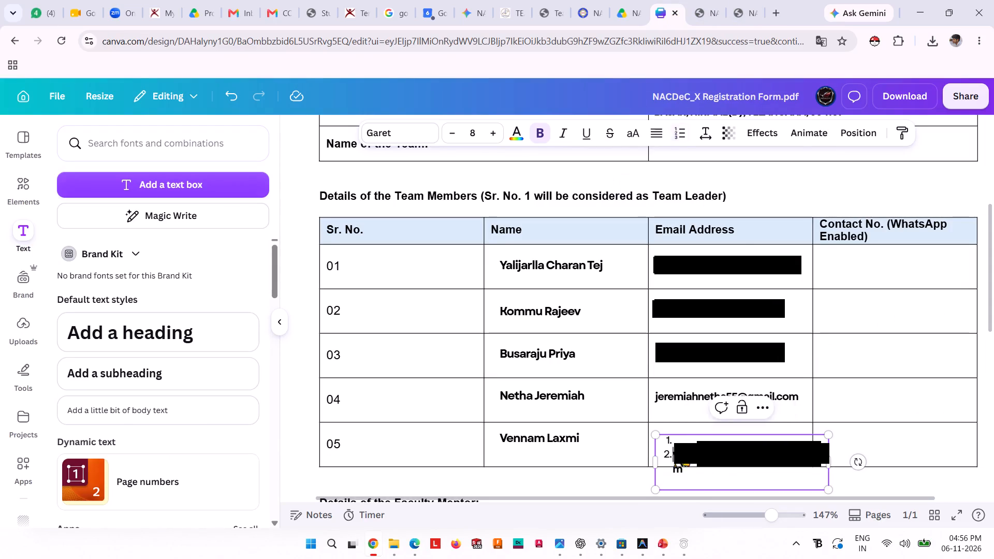
# Remove the list numbering and the empty list item from the row 05 email address text.
pyautogui.press('BackSpace')
pyautogui.press('BackSpace')
pyautogui.press('BackSpace')
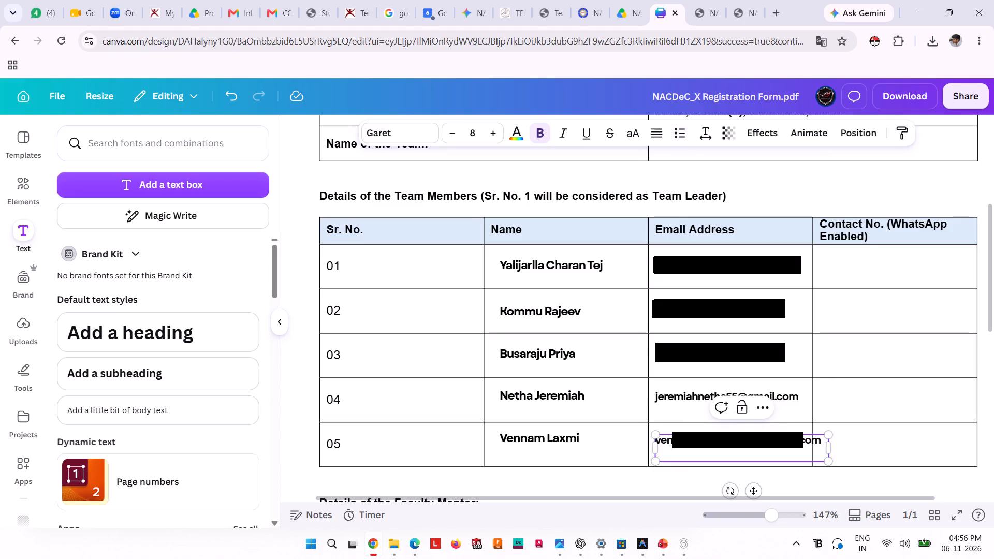
pyautogui.click(917, 417)
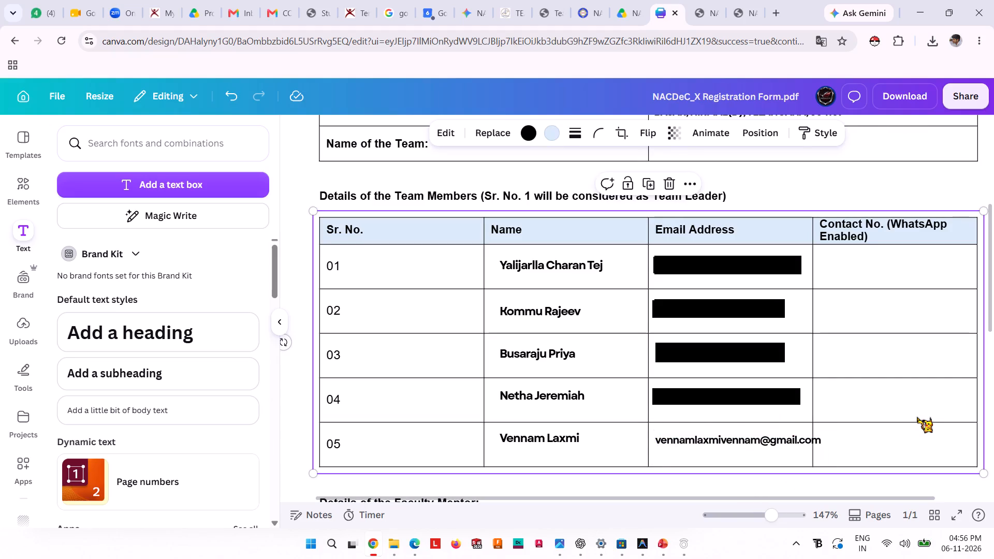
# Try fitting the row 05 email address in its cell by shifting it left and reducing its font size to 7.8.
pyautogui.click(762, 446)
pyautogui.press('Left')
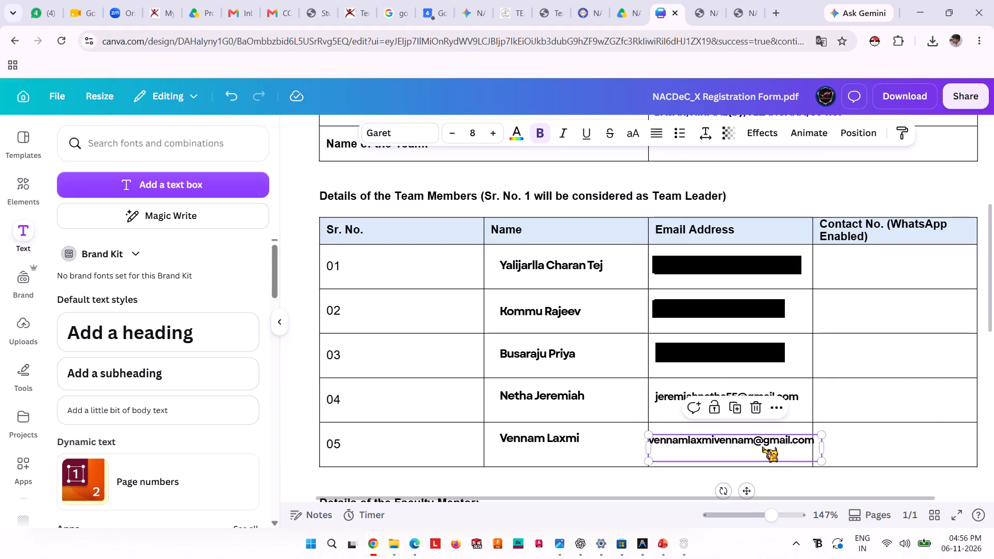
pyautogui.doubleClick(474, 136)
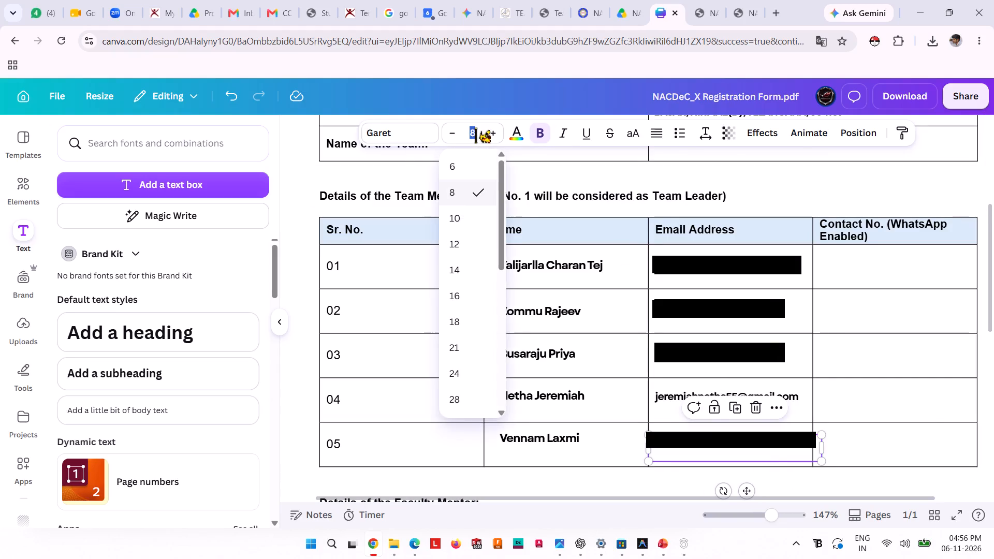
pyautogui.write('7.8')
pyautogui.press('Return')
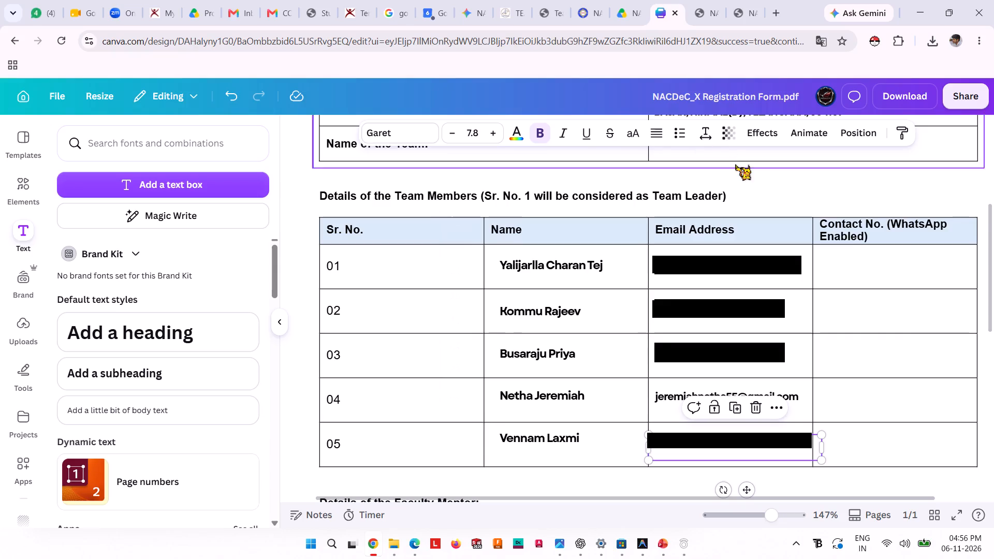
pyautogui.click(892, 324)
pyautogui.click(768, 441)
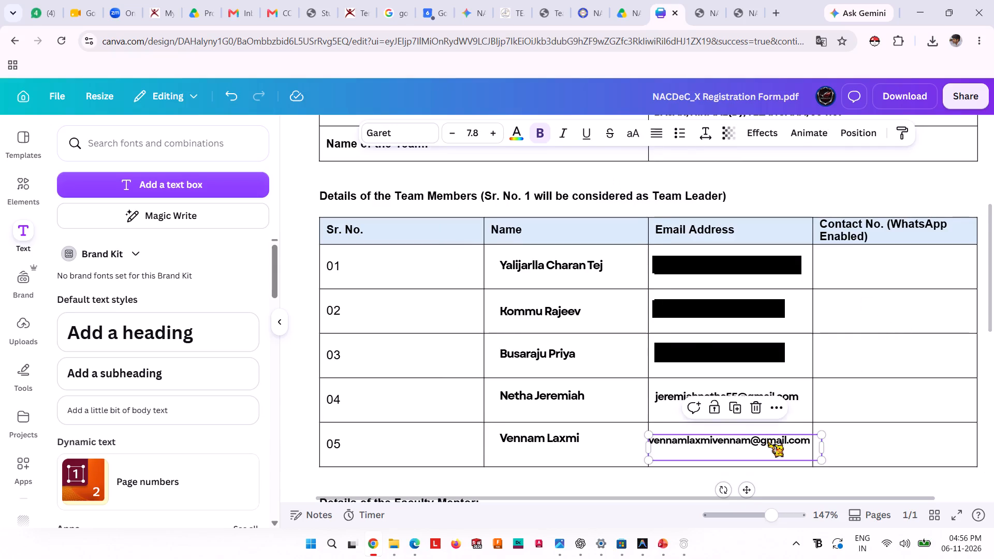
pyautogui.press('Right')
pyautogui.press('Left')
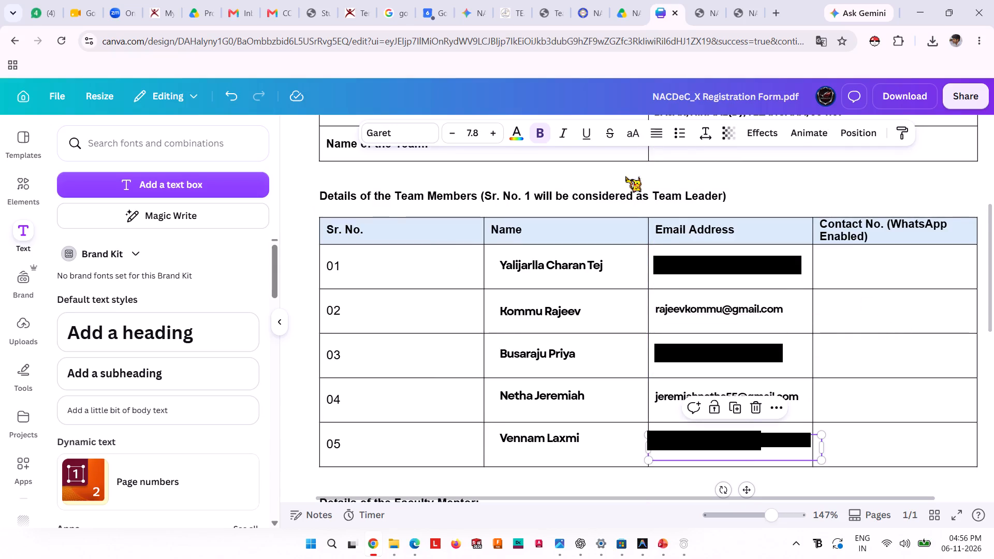
# Break the row 05 email address onto a second line just before "com".
pyautogui.click(777, 440)
pyautogui.click(791, 438)
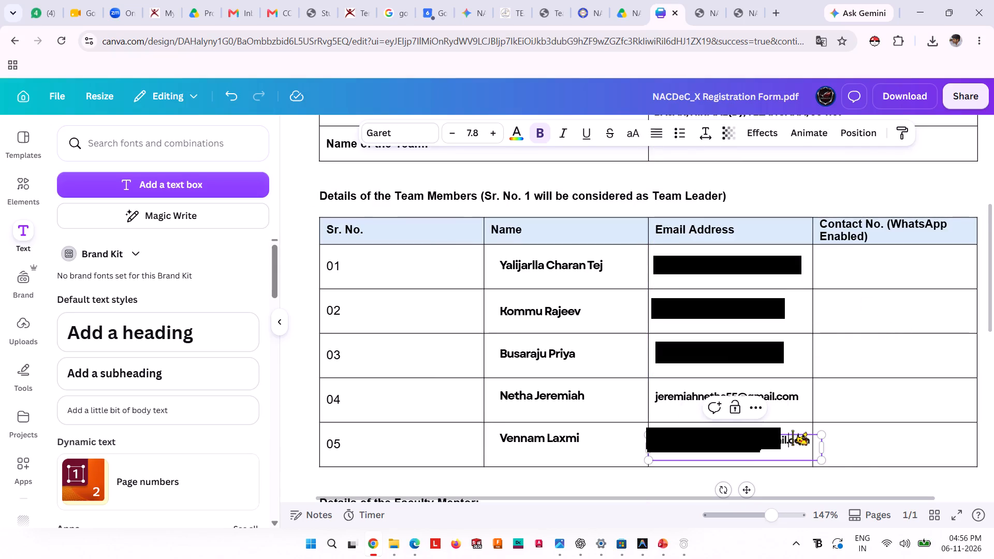
pyautogui.press('Return')
pyautogui.click(903, 415)
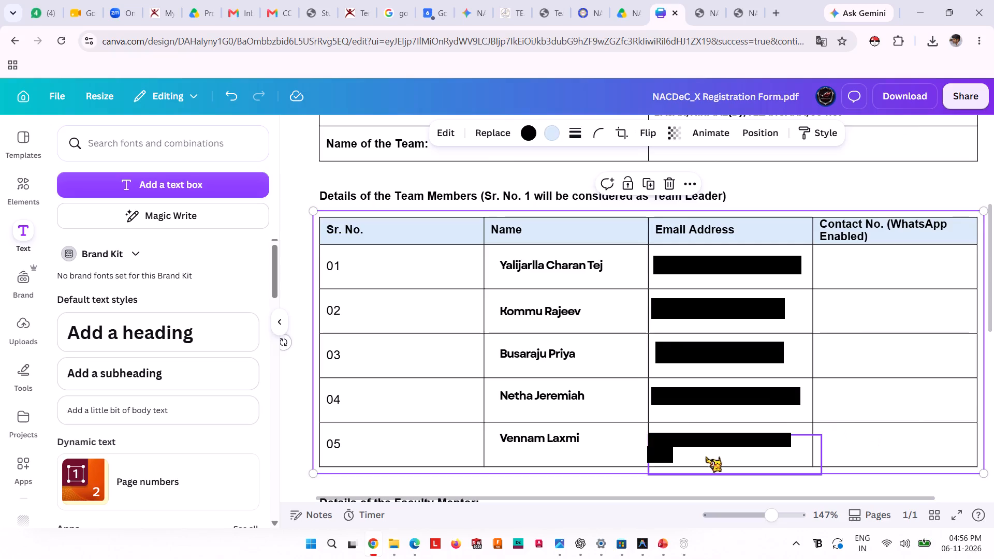
# Set the font size of the two-line row 05 email address to 8.
pyautogui.click(705, 452)
pyautogui.doubleClick(477, 137)
pyautogui.press('8')
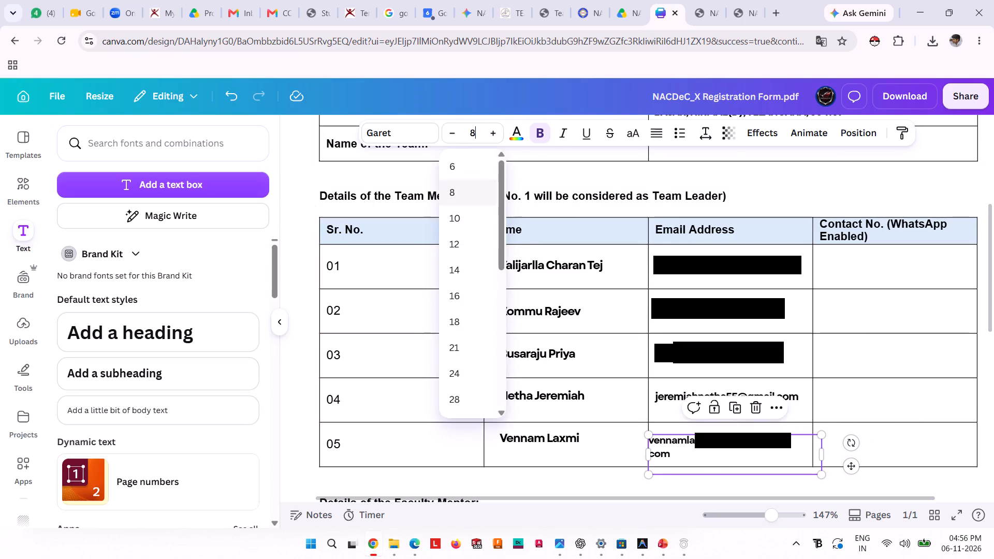
pyautogui.press('Return')
pyautogui.click(878, 380)
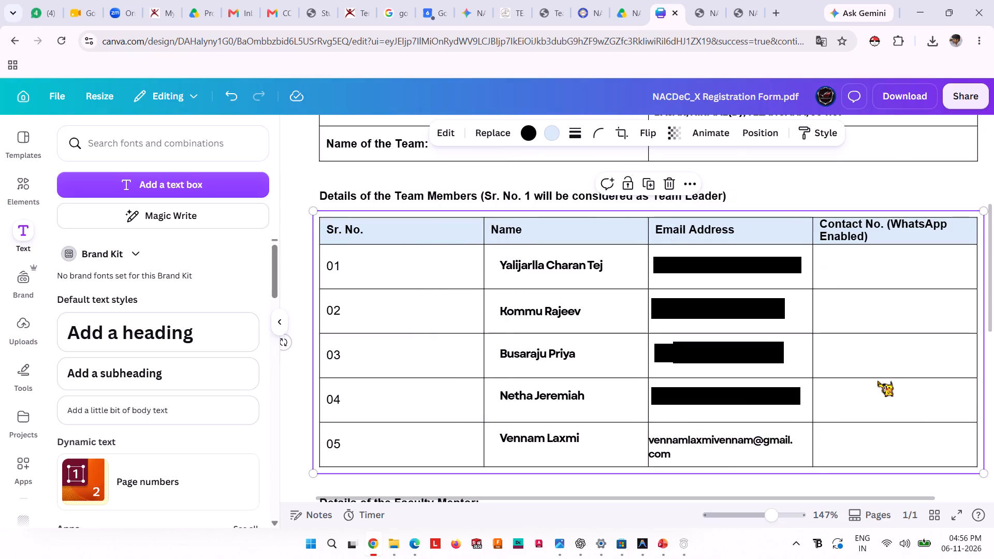
# Nudge the row 05 email address into line with the other entries in the Email Address column.
pyautogui.click(777, 452)
pyautogui.press('Right')
pyautogui.press('Right')
pyautogui.press('Left')
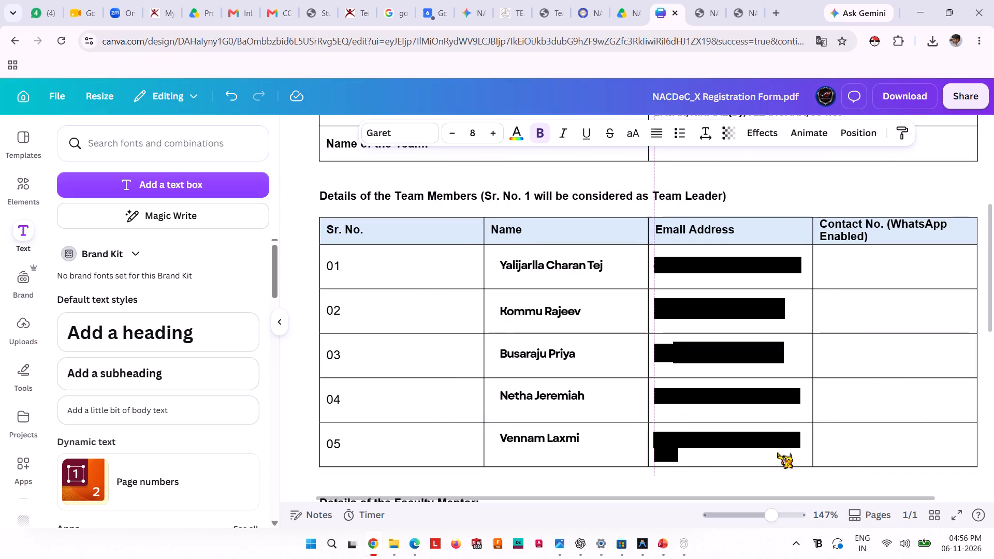
pyautogui.press('Up')
pyautogui.click(890, 376)
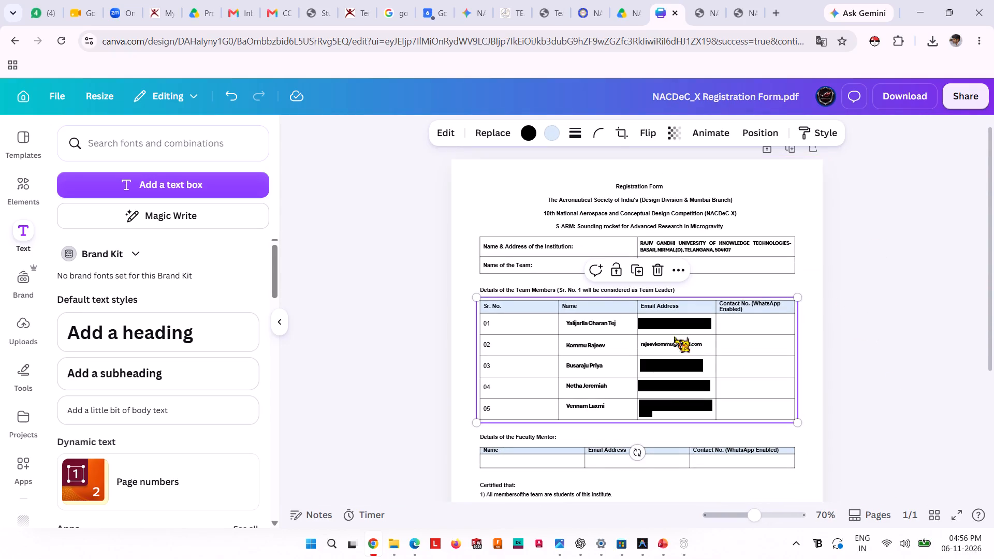
# Select the institution name and address text, search the available fonts for "monte", and clear the search.
pyautogui.scroll(2, 645, 385)
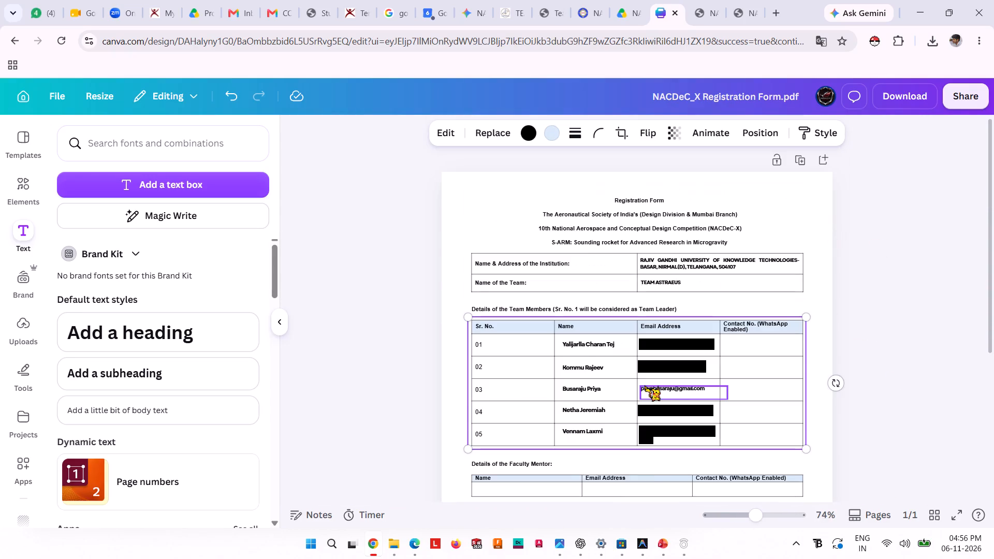
pyautogui.click(673, 236)
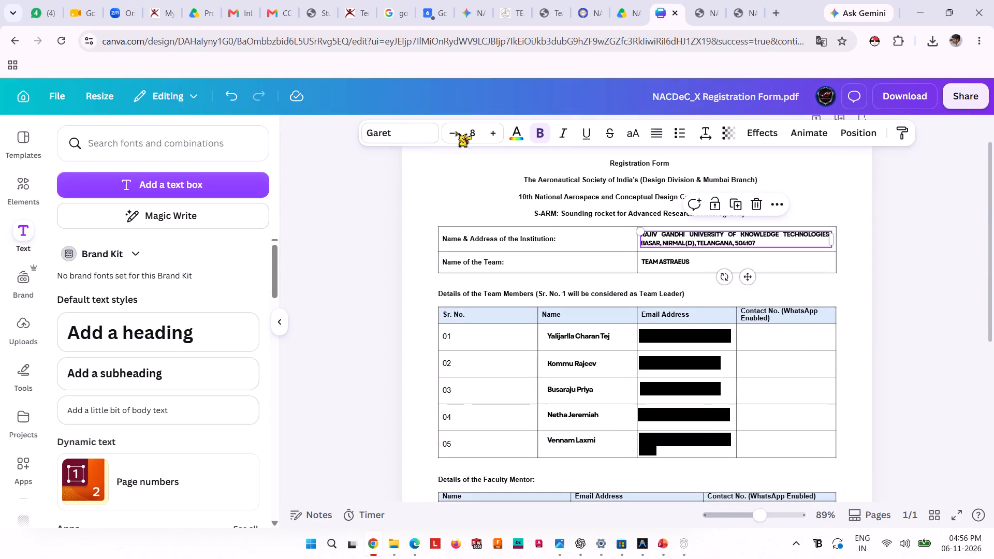
pyautogui.click(389, 128)
pyautogui.click(140, 195)
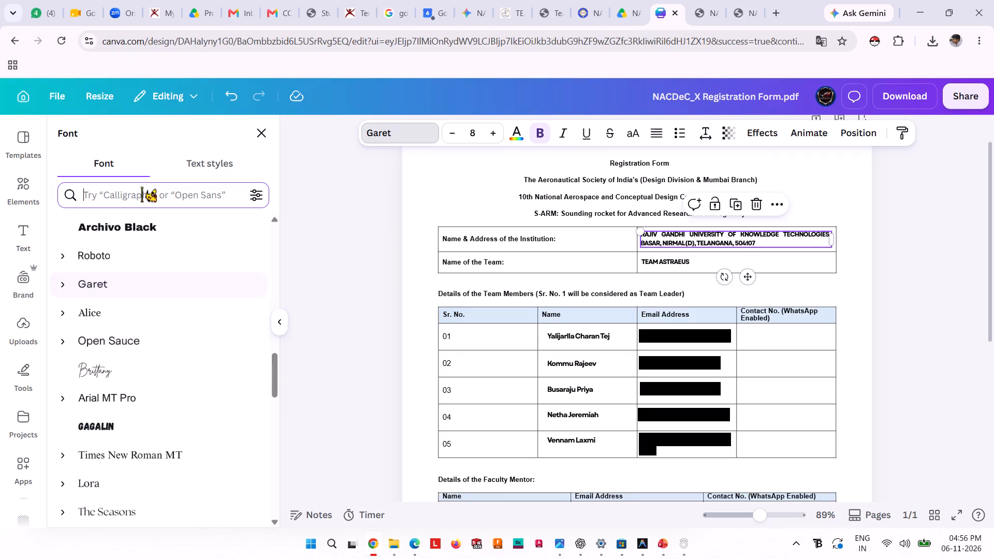
pyautogui.write('monte')
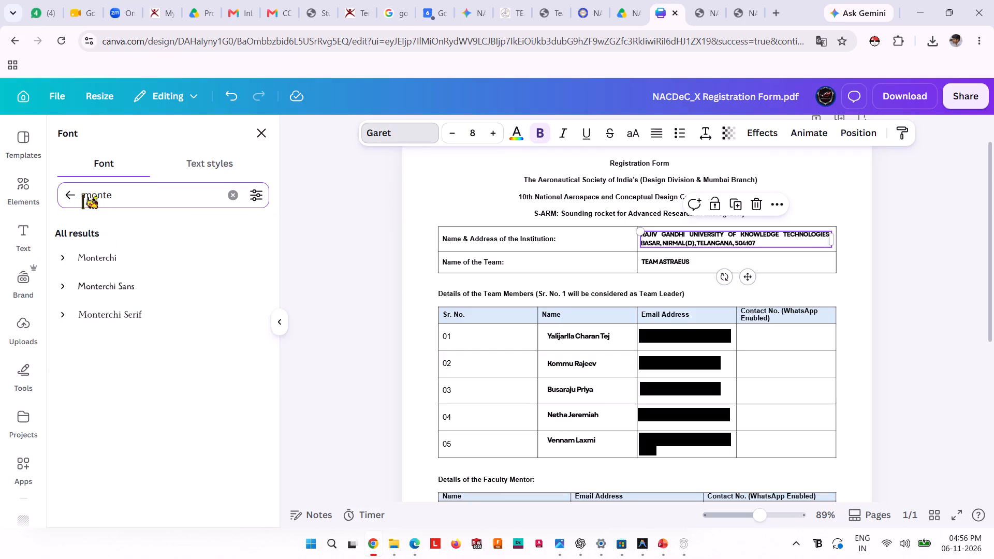
pyautogui.click(225, 200)
pyautogui.scroll(-2, 121, 443)
pyautogui.scroll(1, 121, 443)
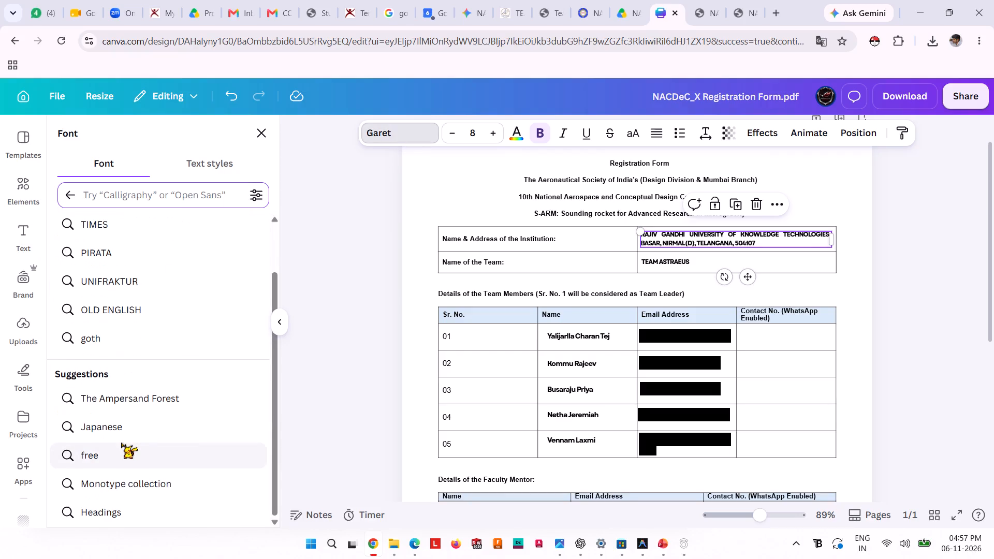
pyautogui.scroll(1, 121, 443)
pyautogui.click(65, 194)
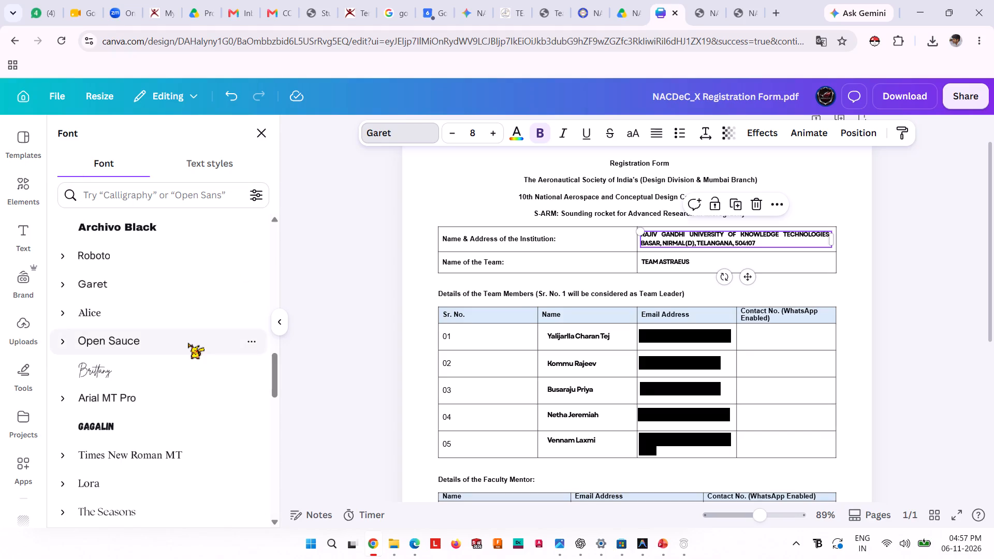
# Set the institution name and address text to the popular font Montserrat and change all Garet text in the design to Montserrat.
pyautogui.scroll(10, 188, 343)
pyautogui.scroll(-6, 188, 343)
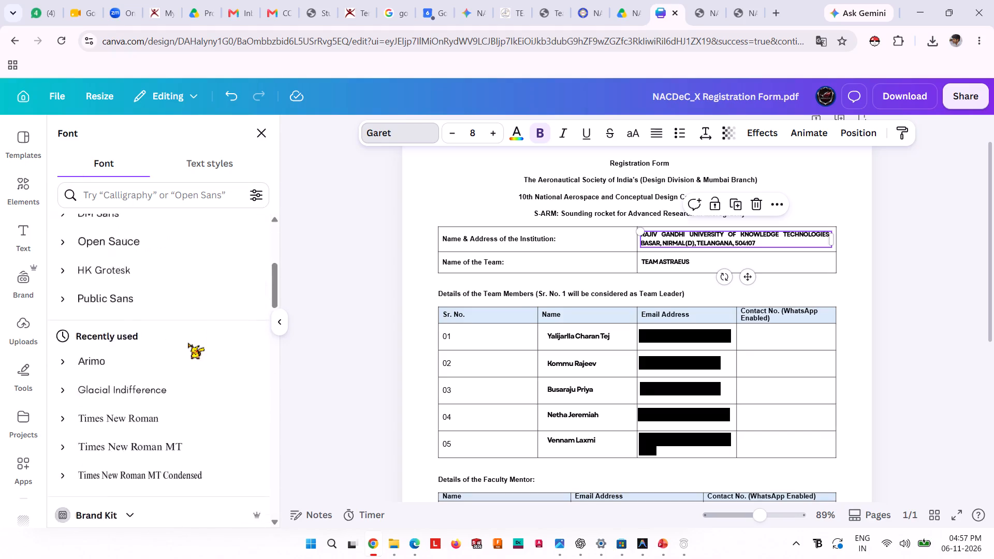
pyautogui.scroll(-3, 188, 343)
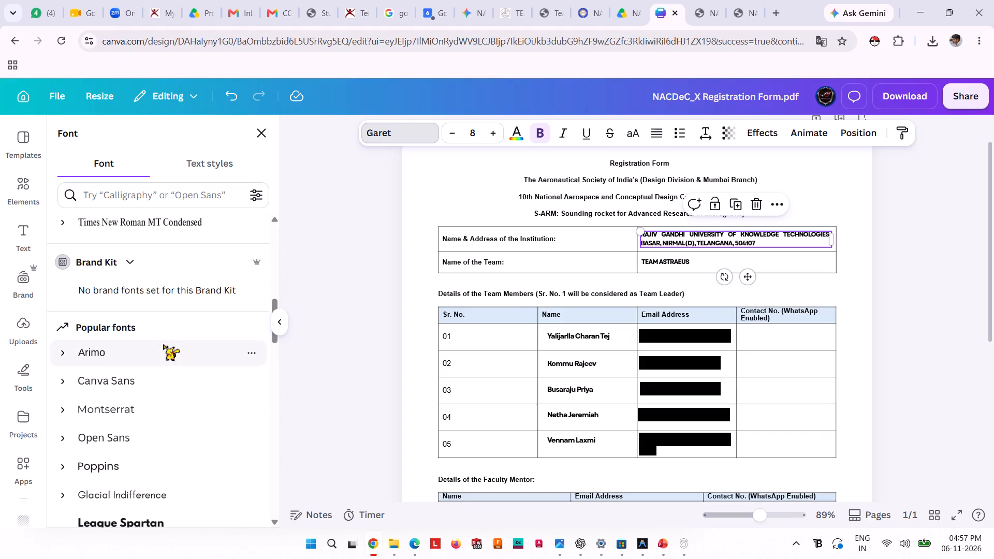
pyautogui.click(122, 407)
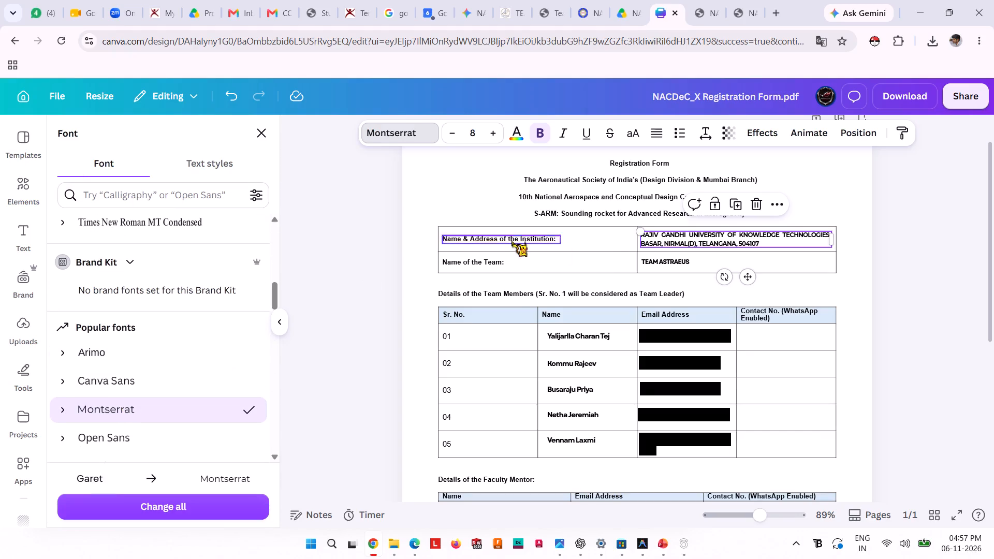
pyautogui.click(227, 510)
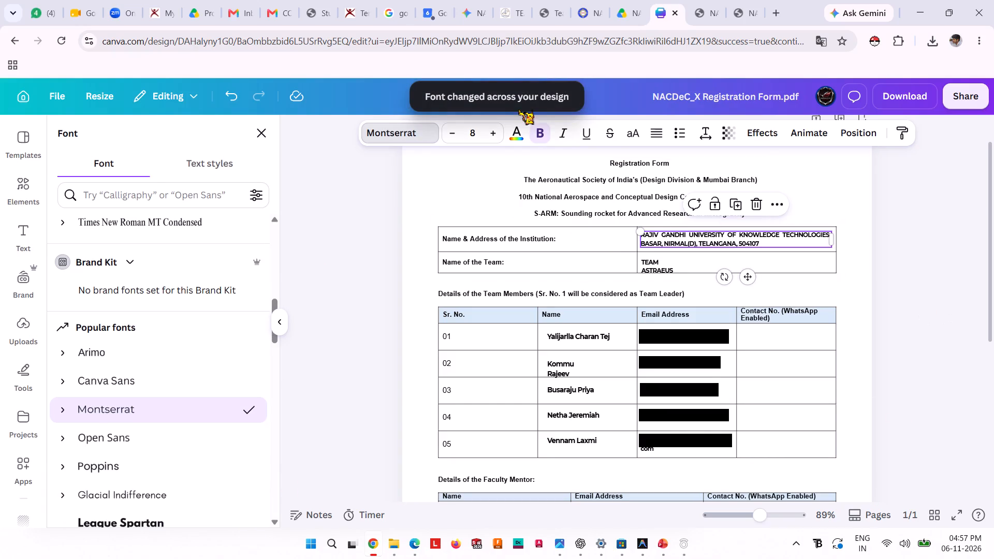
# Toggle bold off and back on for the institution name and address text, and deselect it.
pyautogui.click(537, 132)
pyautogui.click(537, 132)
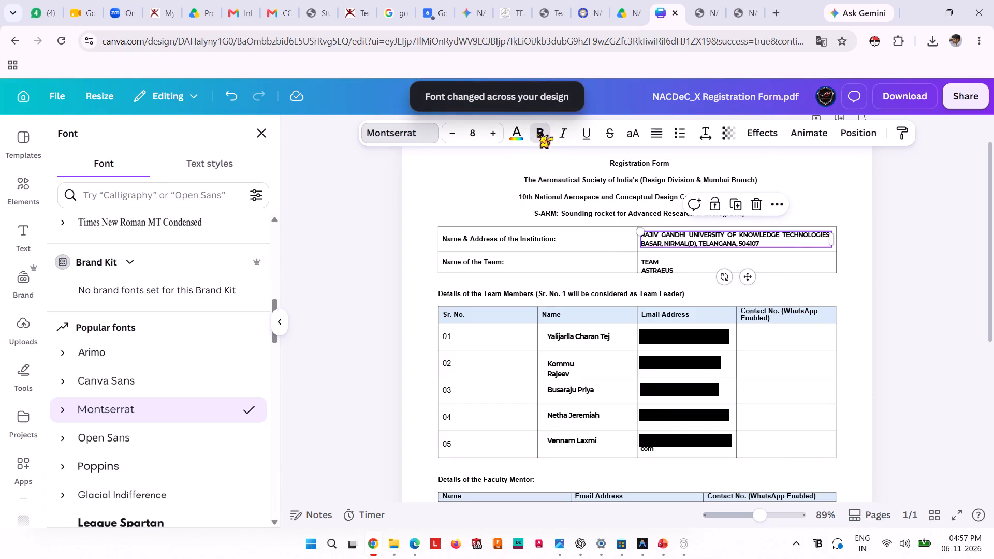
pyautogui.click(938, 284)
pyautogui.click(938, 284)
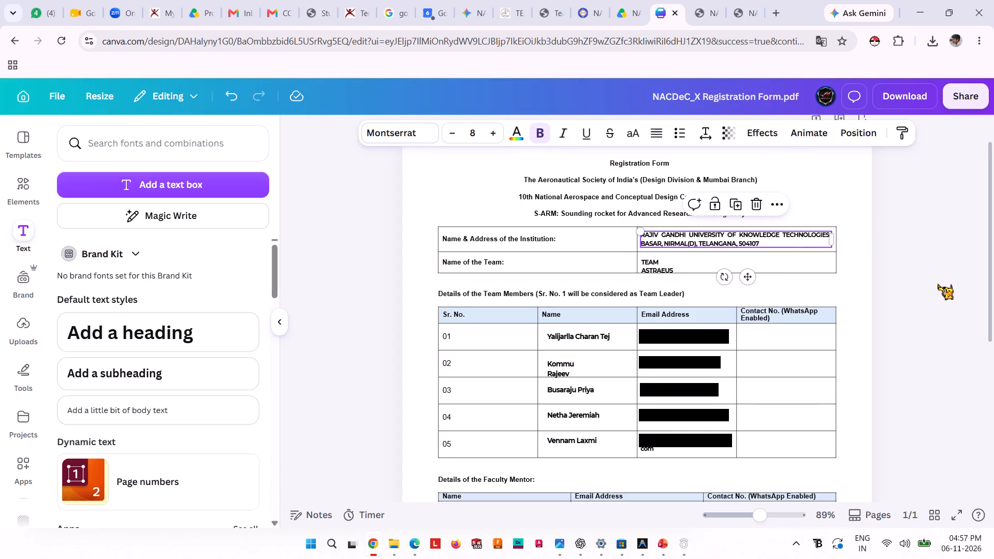
# Widen the row 02 name text box so the member's name fits on one line.
pyautogui.scroll(-1, 884, 376)
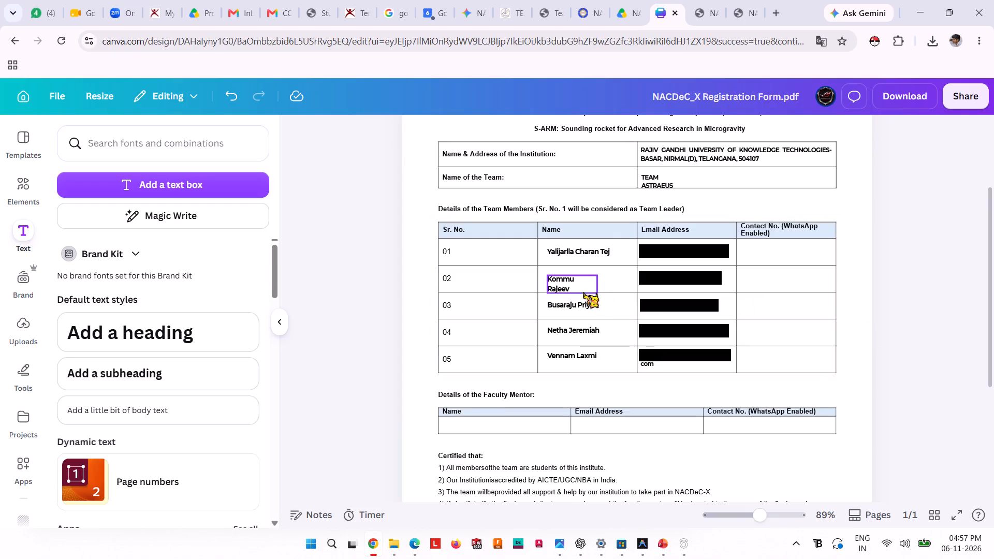
pyautogui.click(559, 292)
pyautogui.moveTo(600, 282); pyautogui.dragTo(615, 279)
pyautogui.click(936, 299)
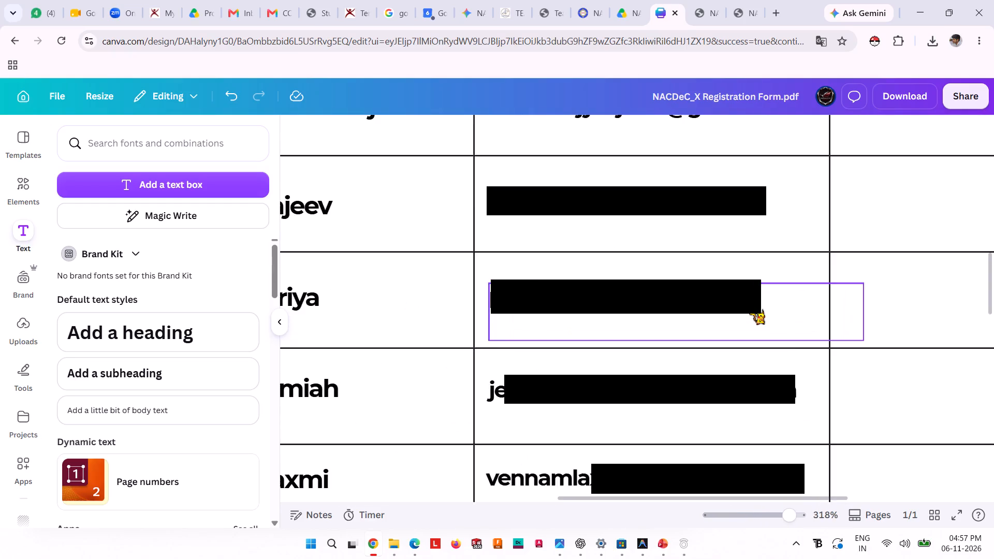
# Widen the TEAM ASTRAEUS text box so the team name fits on one line.
pyautogui.scroll(1, 749, 308)
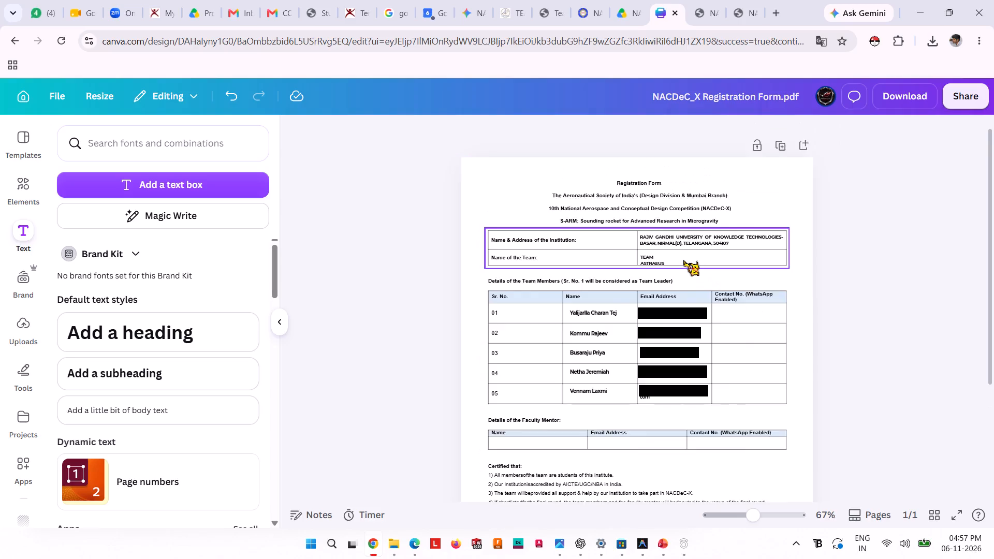
pyautogui.click(686, 259)
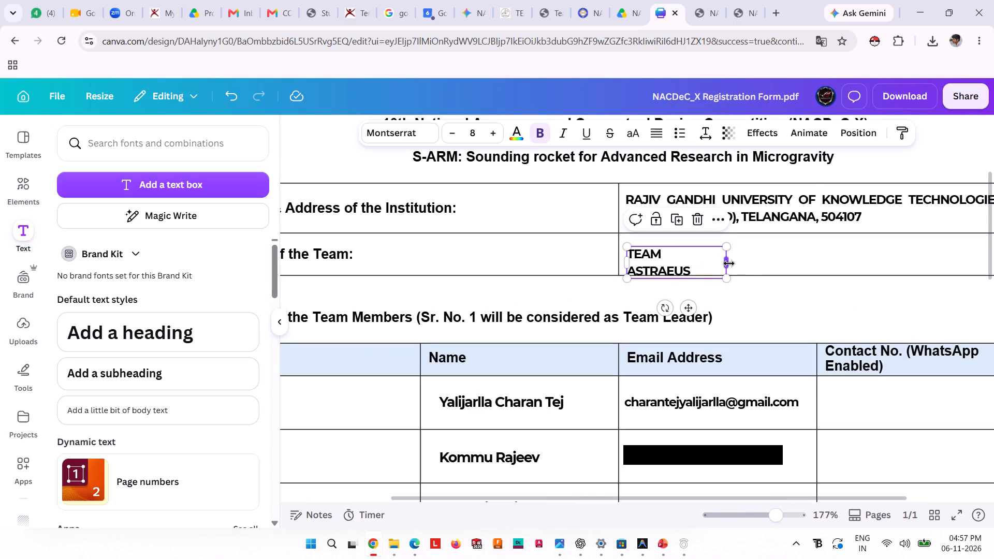
pyautogui.moveTo(729, 263); pyautogui.dragTo(748, 261)
# Try letter spacings of 0 and 5 on the team name, and set its letter spacing to -48.
pyautogui.click(707, 131)
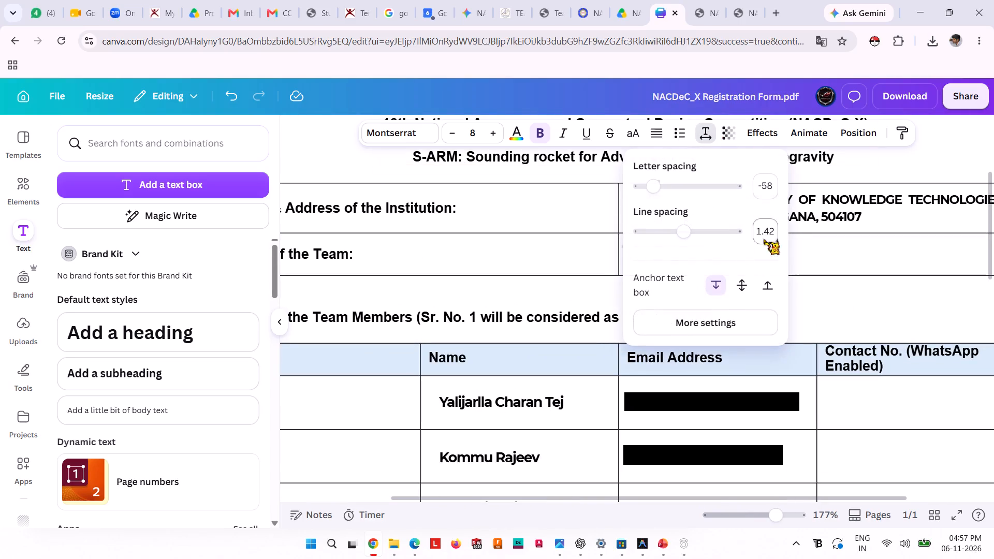
pyautogui.click(657, 190)
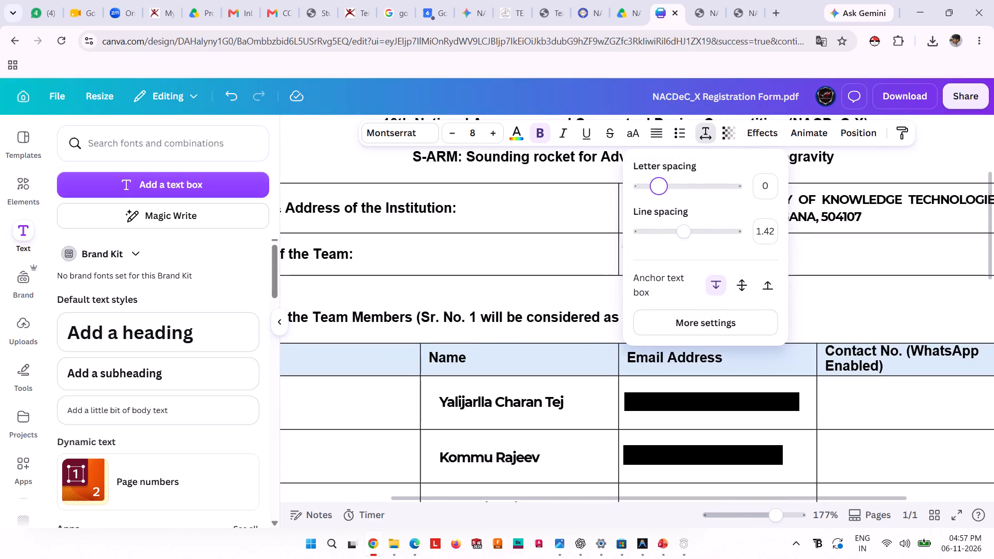
pyautogui.hscroll(-2, 516, 283)
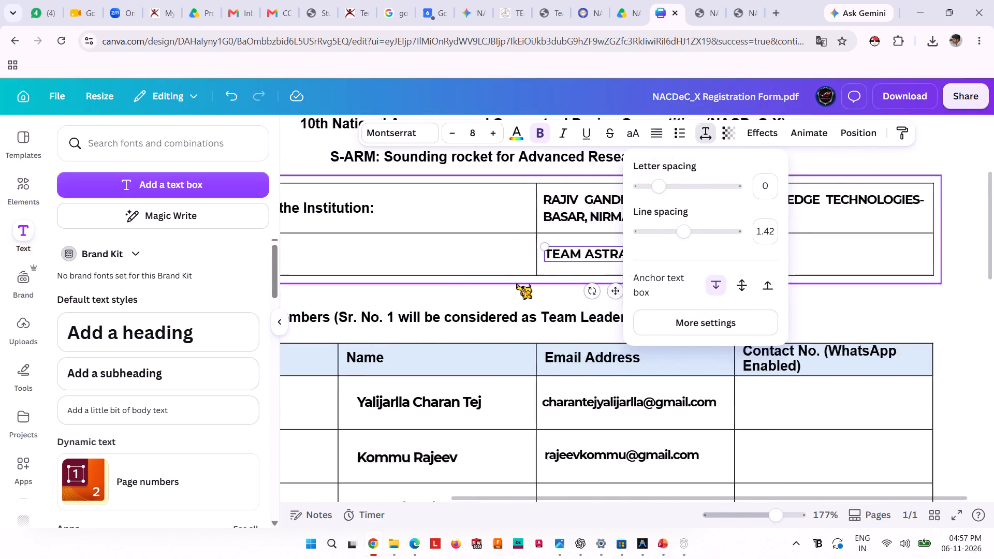
pyautogui.hscroll(-2, 516, 283)
pyautogui.moveTo(666, 190); pyautogui.dragTo(658, 190)
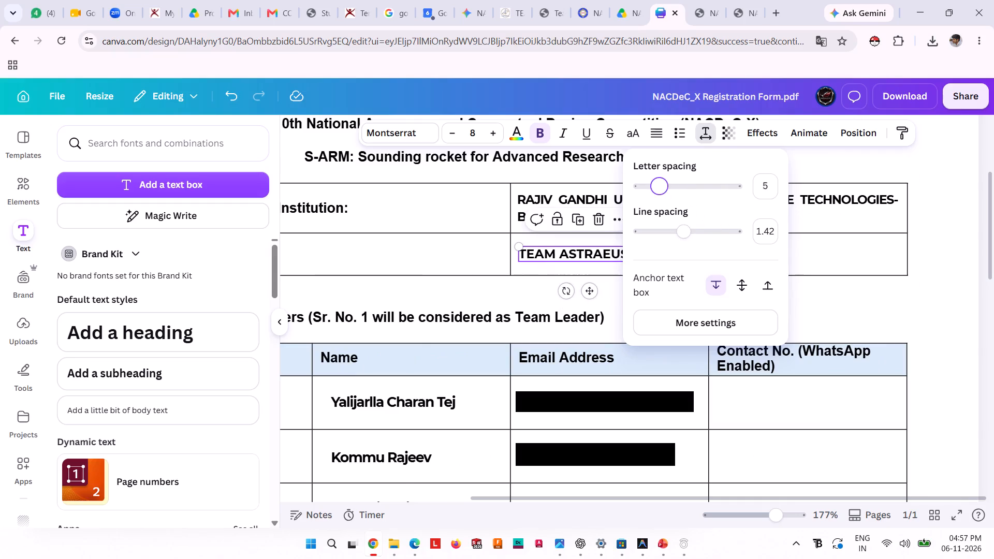
pyautogui.moveTo(658, 190); pyautogui.dragTo(653, 191)
pyautogui.click(575, 196)
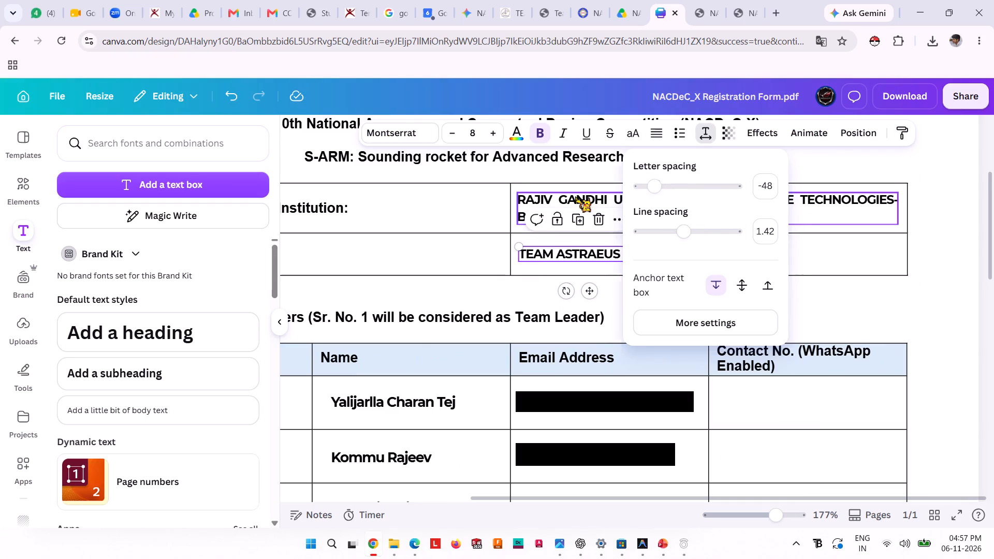
# Set the letter spacing of the institution name and address text to -48.
pyautogui.click(704, 134)
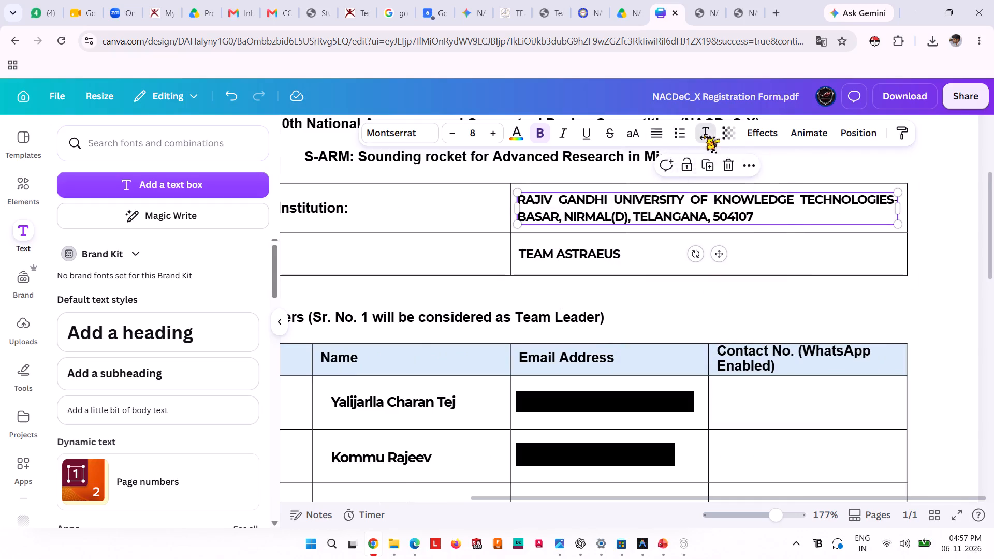
pyautogui.doubleClick(766, 188)
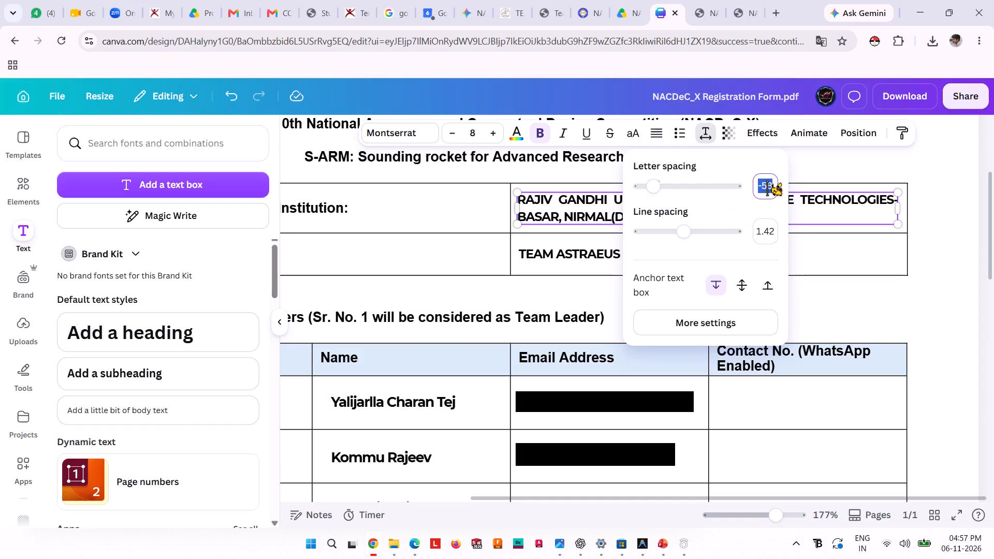
pyautogui.write('-48')
pyautogui.press('Return')
# Lock the team members table in place so that the text boxes over it can be selected separately.
pyautogui.click(574, 407)
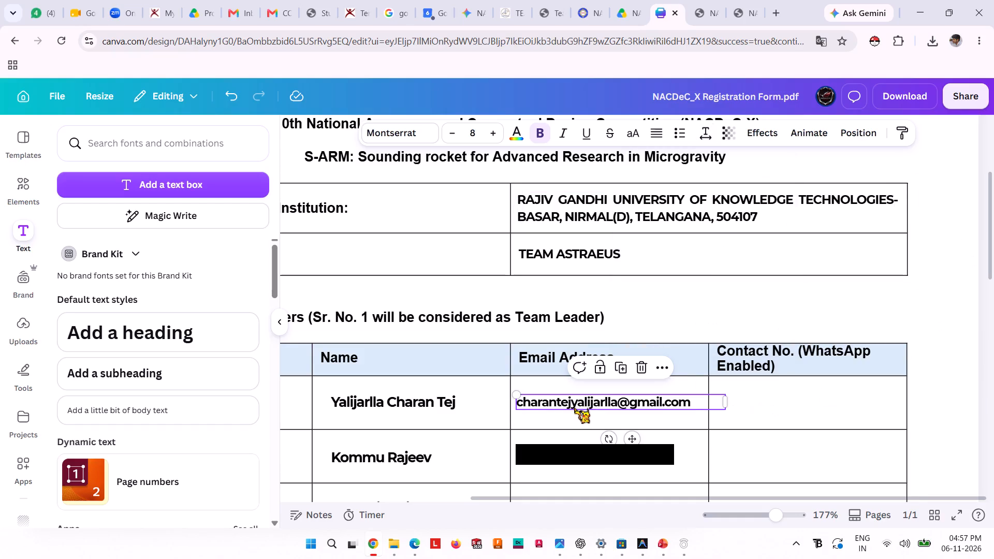
pyautogui.scroll(-1, 421, 416)
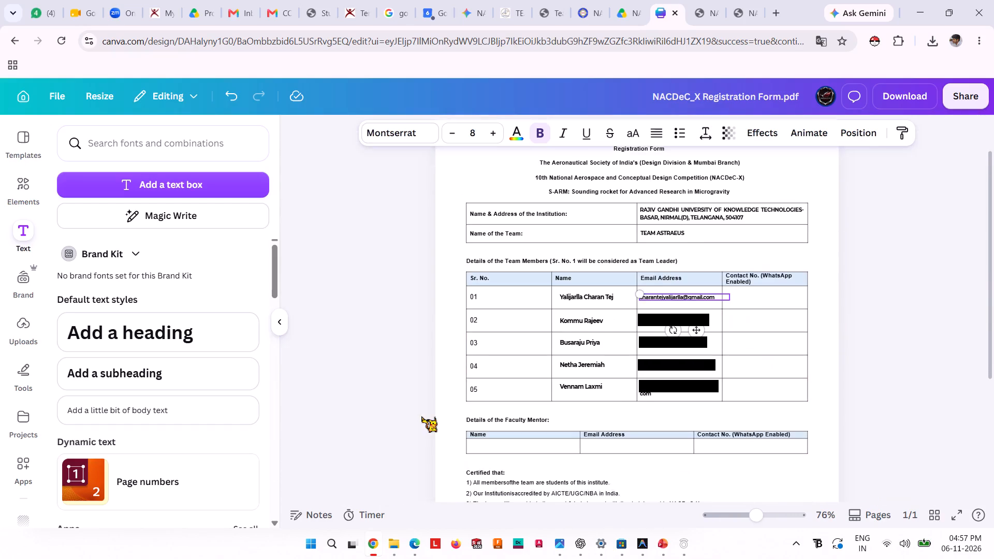
pyautogui.scroll(-1, 421, 416)
pyautogui.click(426, 274)
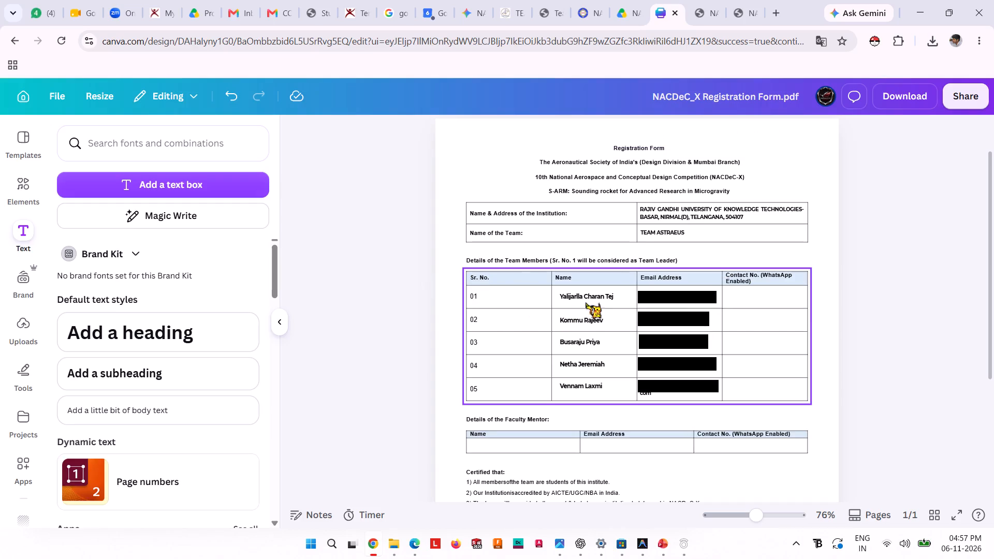
pyautogui.click(480, 287)
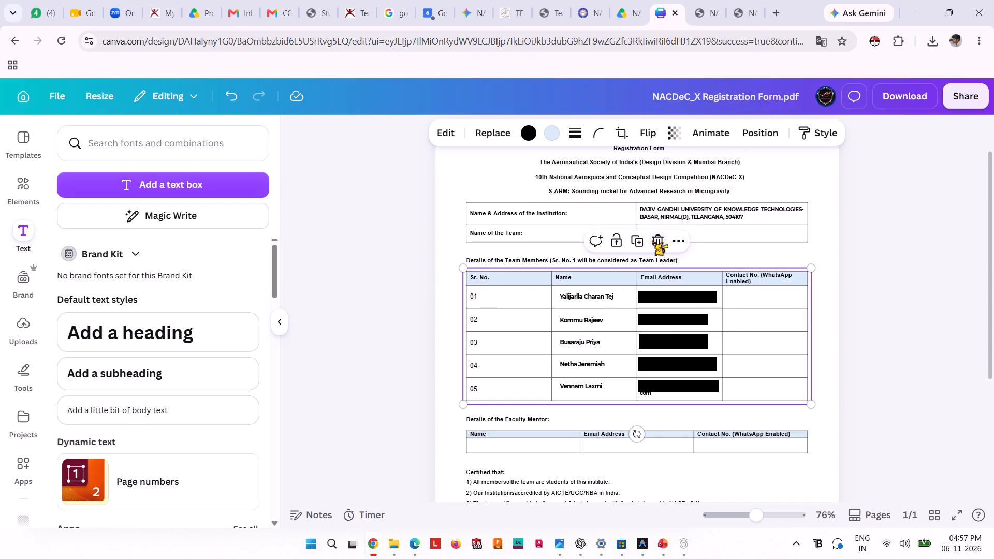
pyautogui.click(620, 243)
pyautogui.click(284, 325)
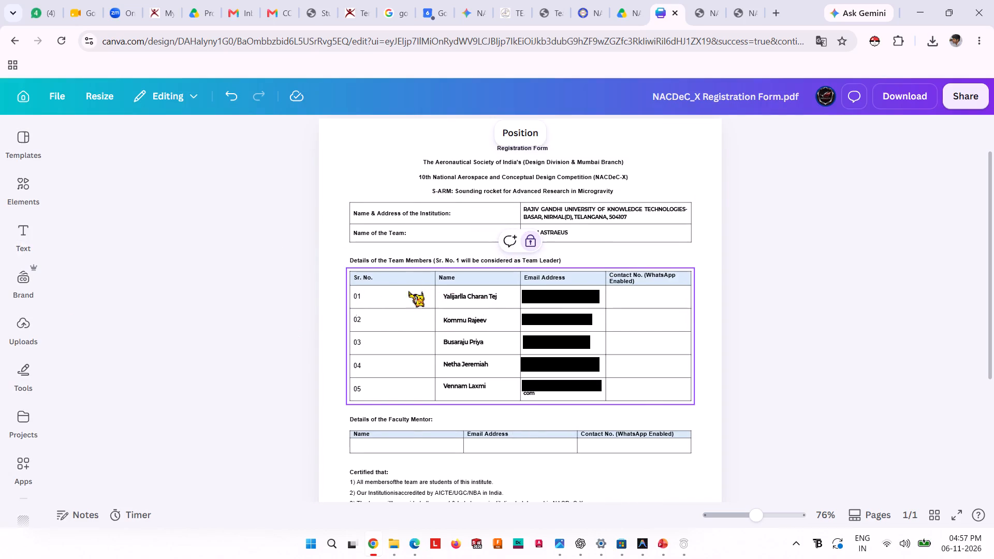
pyautogui.click(261, 304)
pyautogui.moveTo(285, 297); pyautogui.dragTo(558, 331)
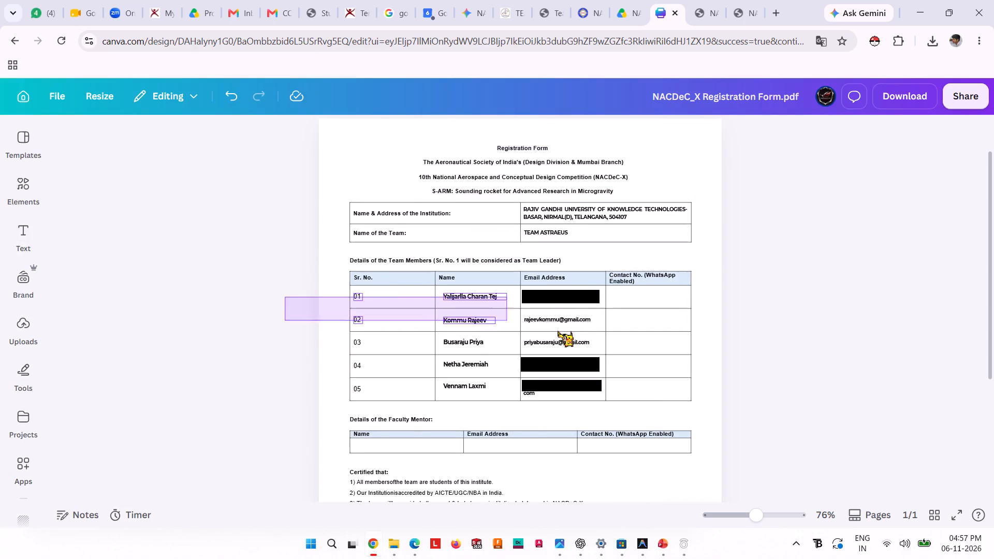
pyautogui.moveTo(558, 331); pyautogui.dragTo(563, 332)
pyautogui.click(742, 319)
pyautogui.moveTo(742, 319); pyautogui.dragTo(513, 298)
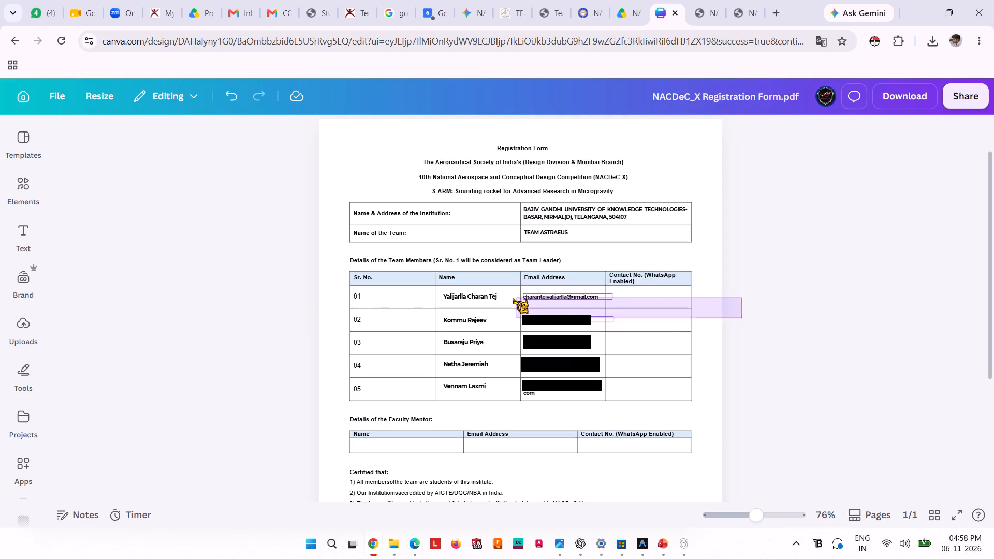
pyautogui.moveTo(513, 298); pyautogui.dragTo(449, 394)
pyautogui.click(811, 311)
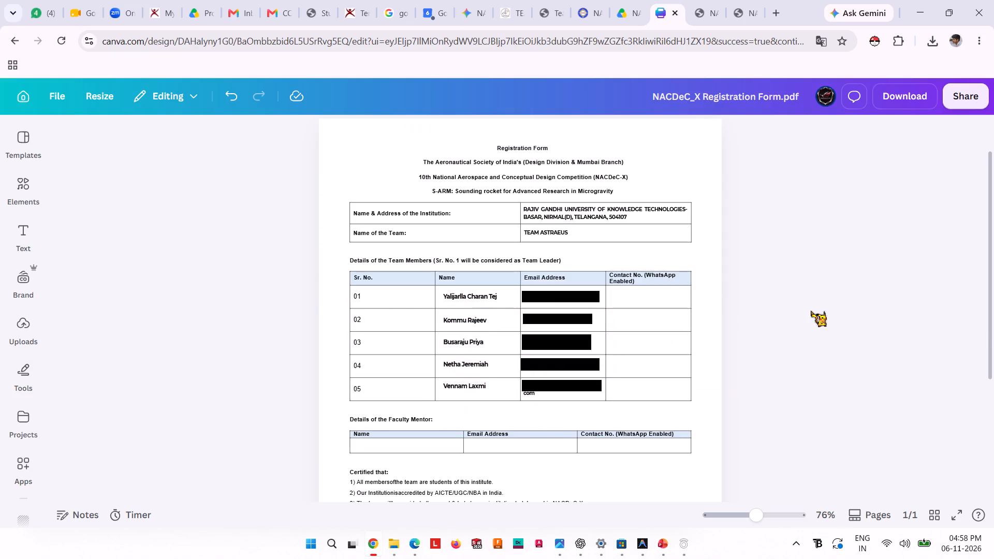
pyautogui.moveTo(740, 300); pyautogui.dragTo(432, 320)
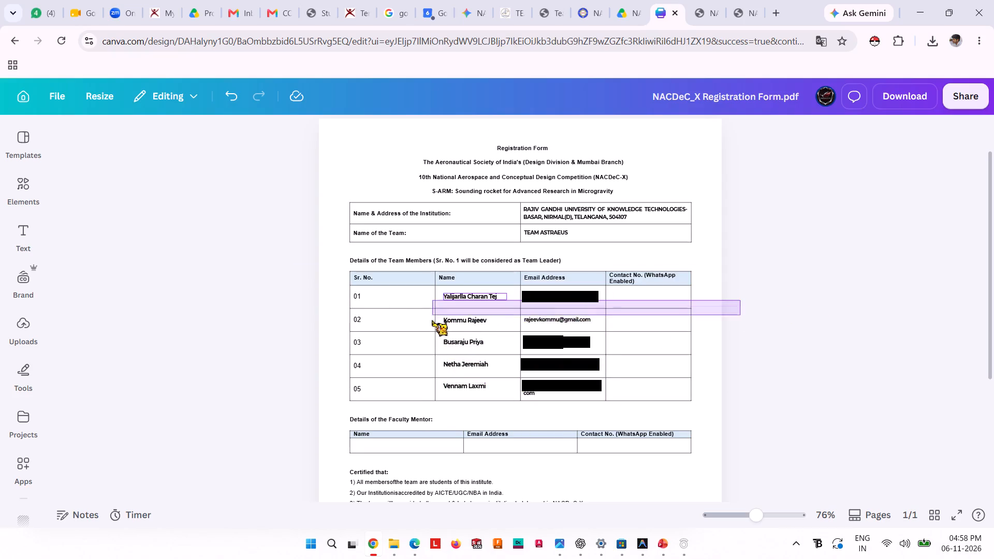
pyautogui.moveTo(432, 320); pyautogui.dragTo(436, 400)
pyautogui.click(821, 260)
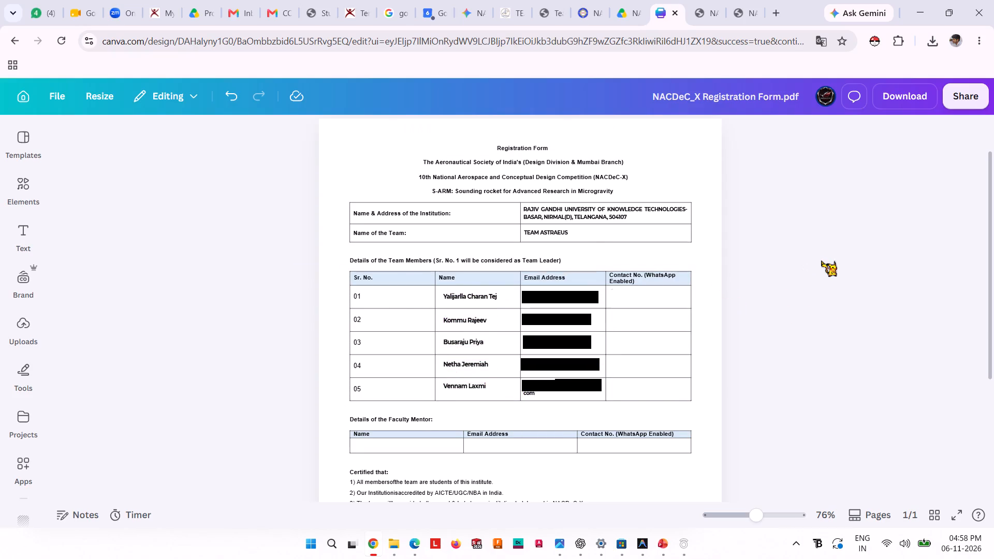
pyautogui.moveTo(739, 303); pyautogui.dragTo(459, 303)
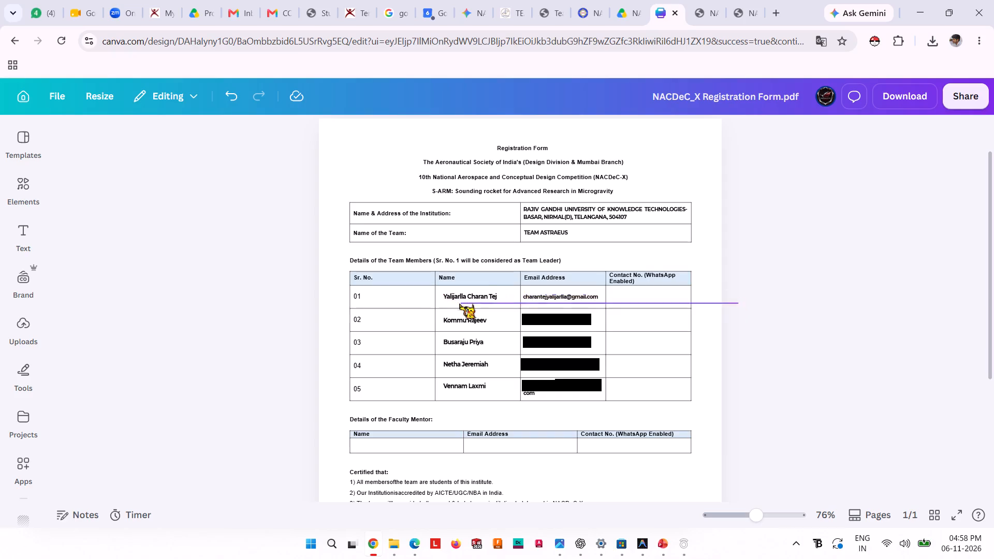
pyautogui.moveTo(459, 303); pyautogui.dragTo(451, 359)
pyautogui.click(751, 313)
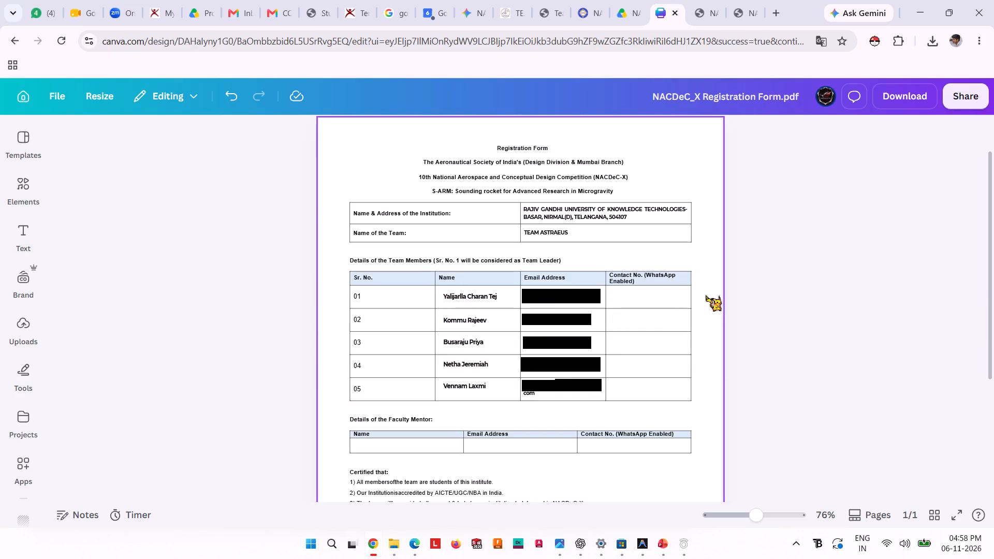
# Select all name and email text boxes in rows 01 to 05 together and set their letter spacing to -48.
pyautogui.moveTo(706, 295); pyautogui.dragTo(462, 375)
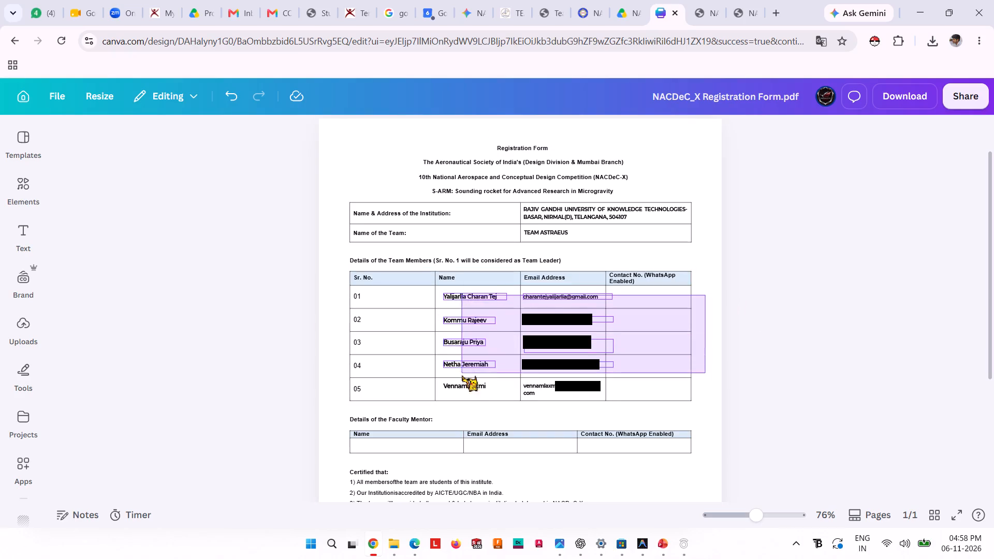
pyautogui.moveTo(462, 375); pyautogui.dragTo(461, 401)
pyautogui.click(588, 136)
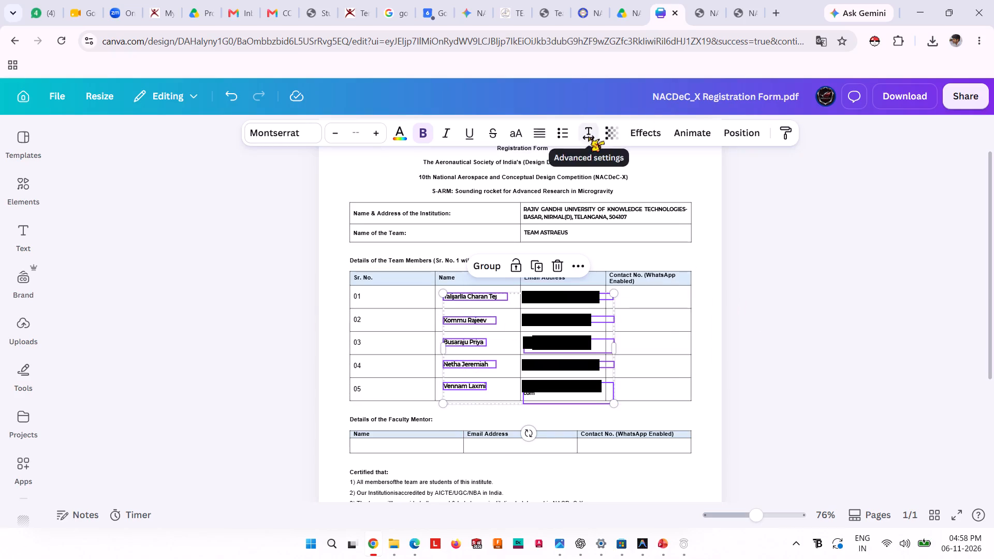
pyautogui.doubleClick(654, 182)
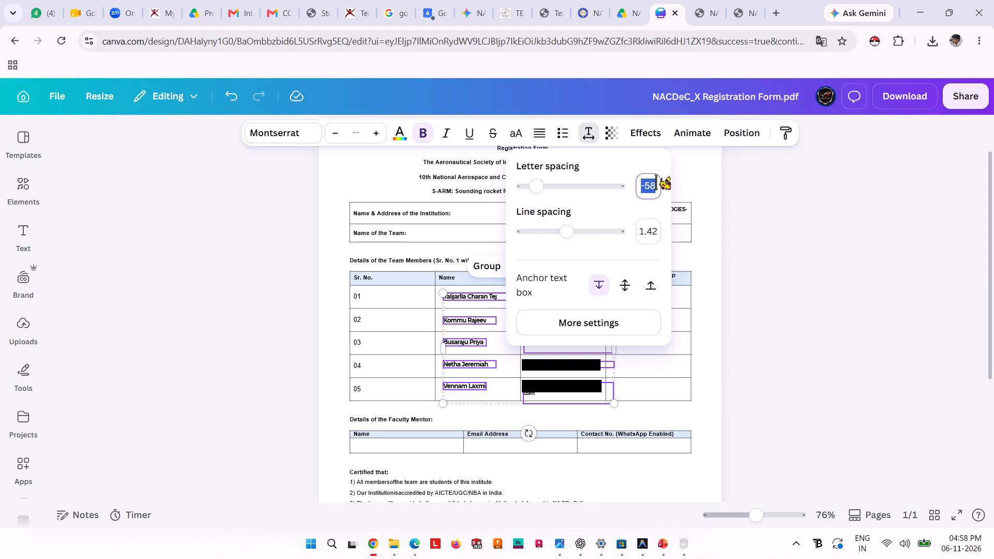
pyautogui.write('48')
pyautogui.press('BackSpace')
pyautogui.press('BackSpace')
pyautogui.write('-48')
pyautogui.press('Return')
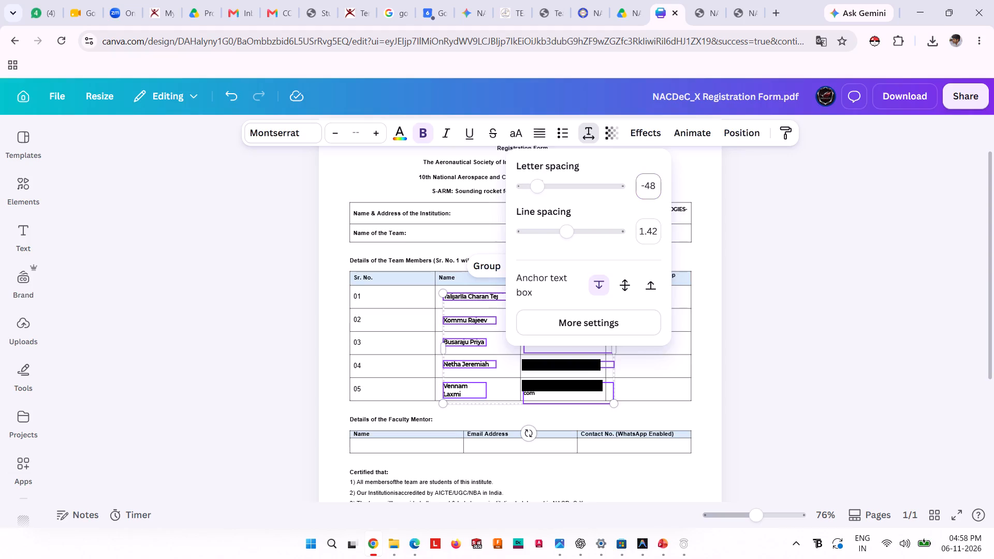
pyautogui.click(791, 290)
pyautogui.click(791, 290)
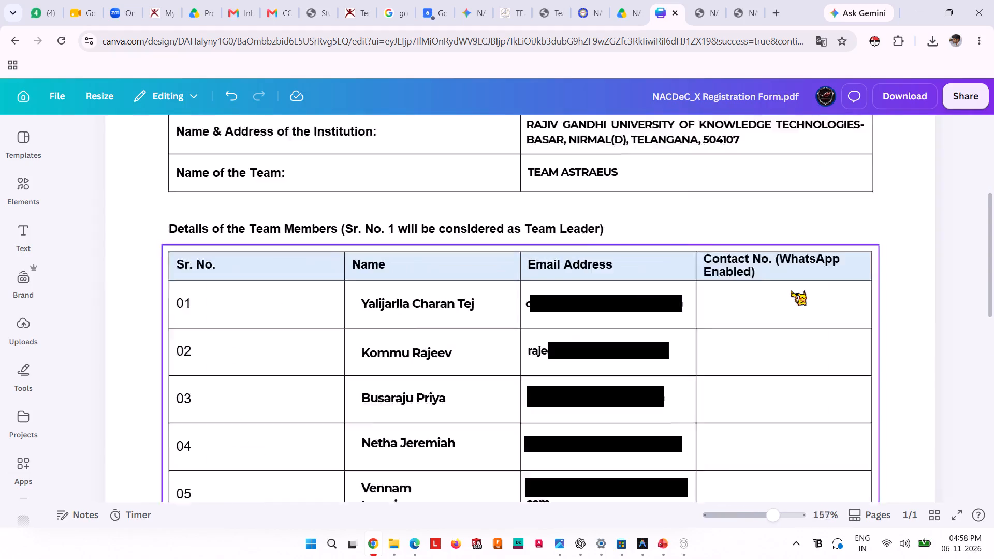
# Widen the row 05 name text box so the member's name fits on one line.
pyautogui.scroll(-3, 791, 290)
pyautogui.click(331, 303)
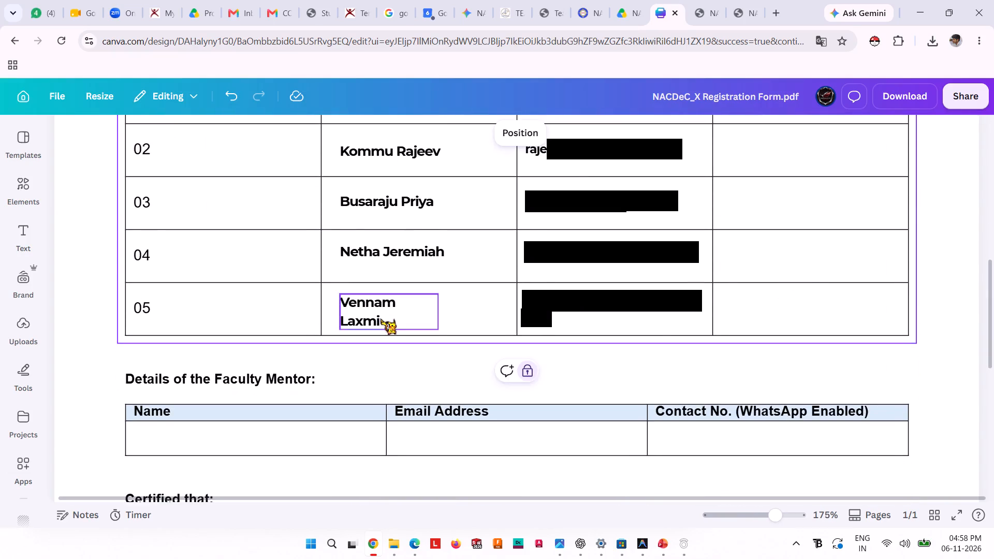
pyautogui.click(381, 318)
pyautogui.moveTo(441, 309); pyautogui.dragTo(457, 309)
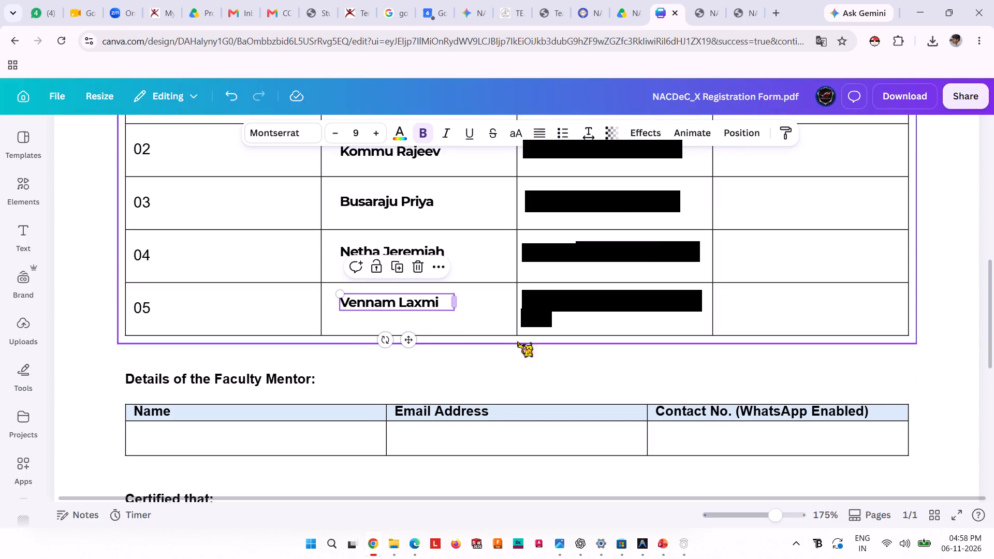
pyautogui.click(508, 350)
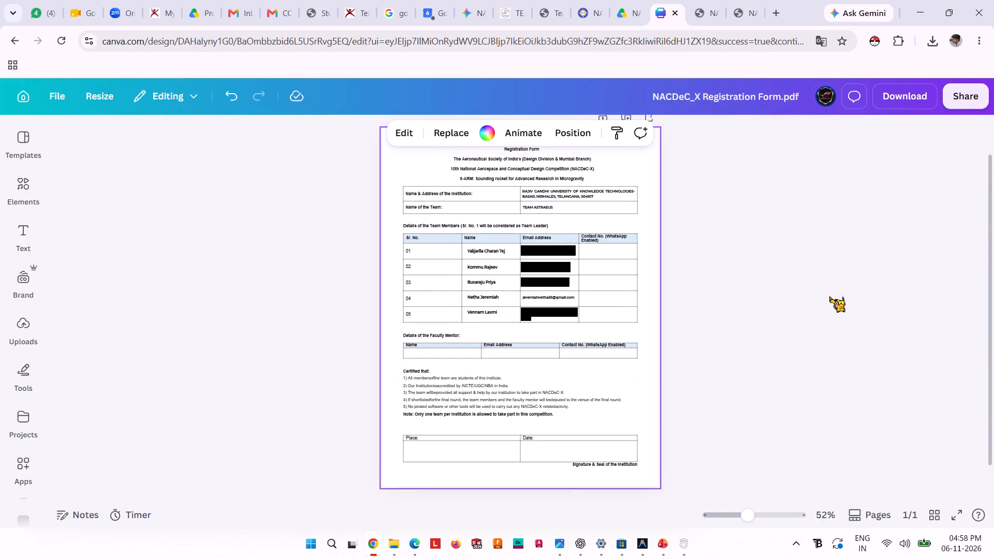
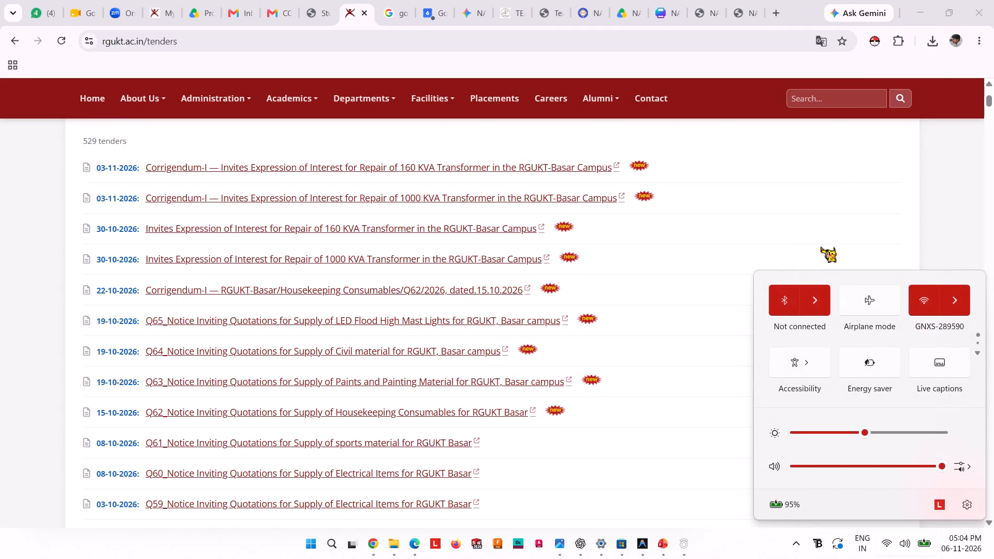
# Open the Administration page of the RGUKT Basar university website from its Administration section.
pyautogui.click(806, 239)
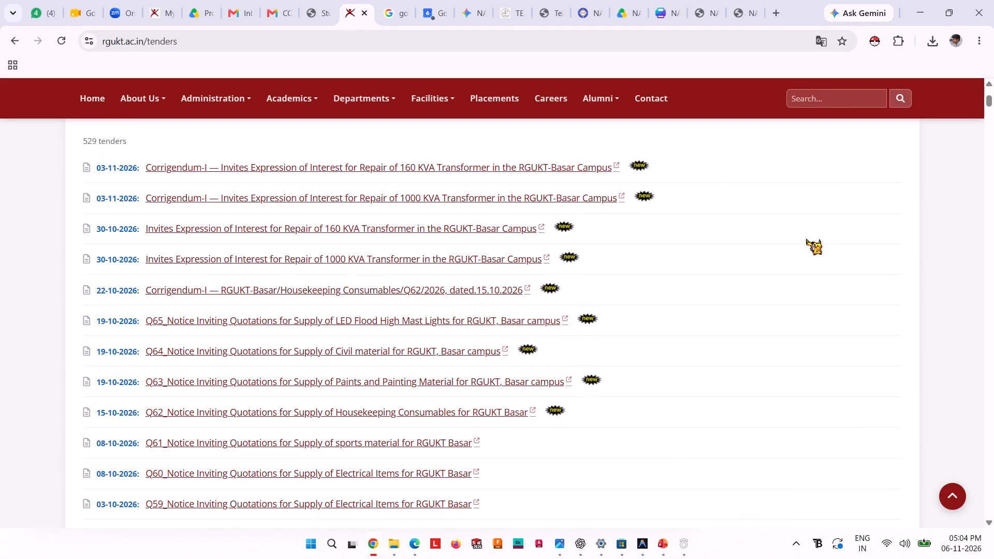
pyautogui.scroll(10, 226, 375)
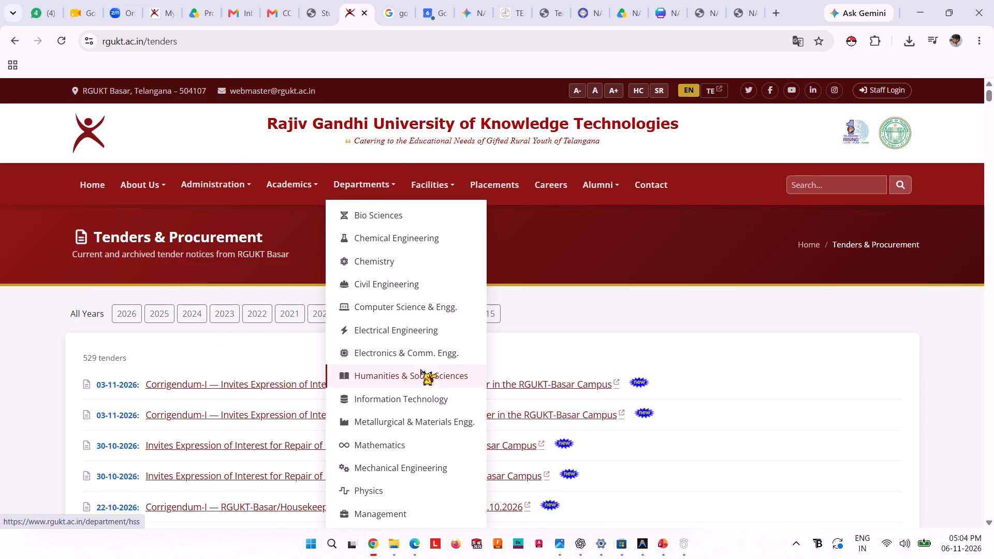
pyautogui.scroll(-1, 420, 369)
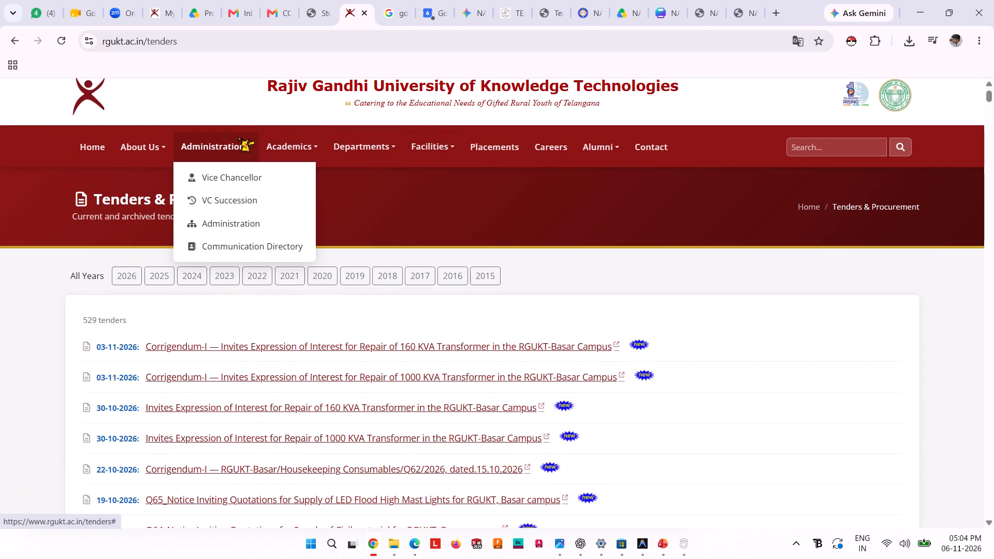
pyautogui.click(241, 227)
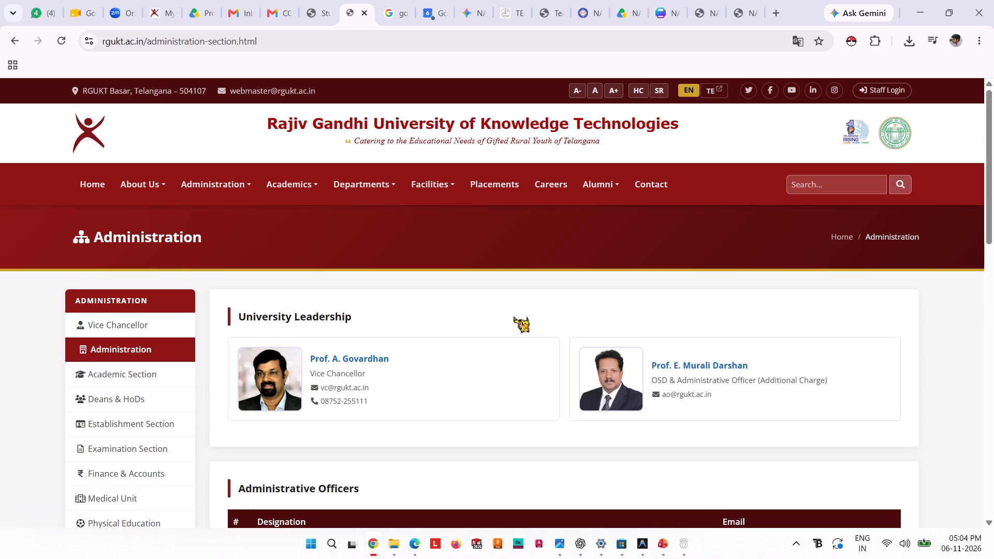
pyautogui.scroll(-2, 472, 356)
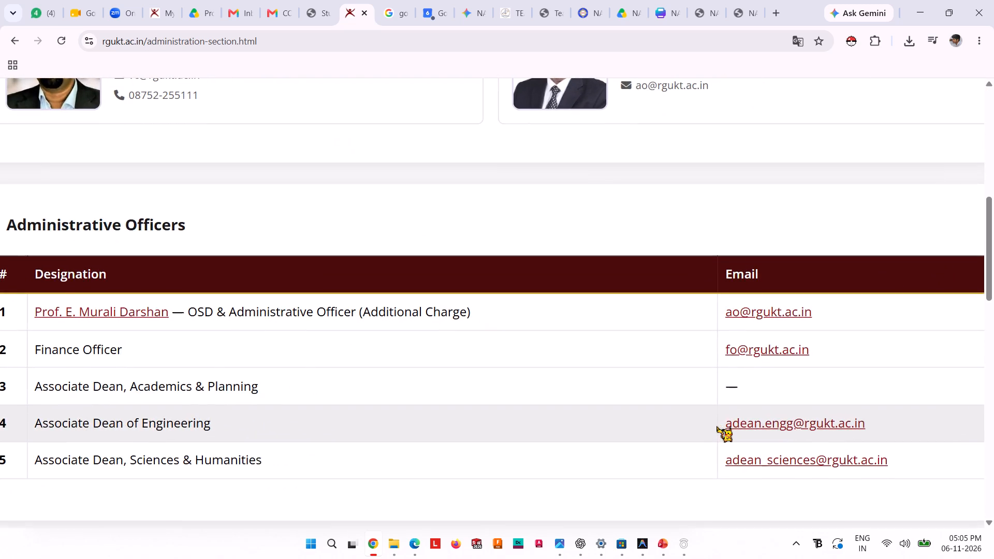
pyautogui.hscroll(2, 717, 426)
pyautogui.hscroll(-6, 717, 426)
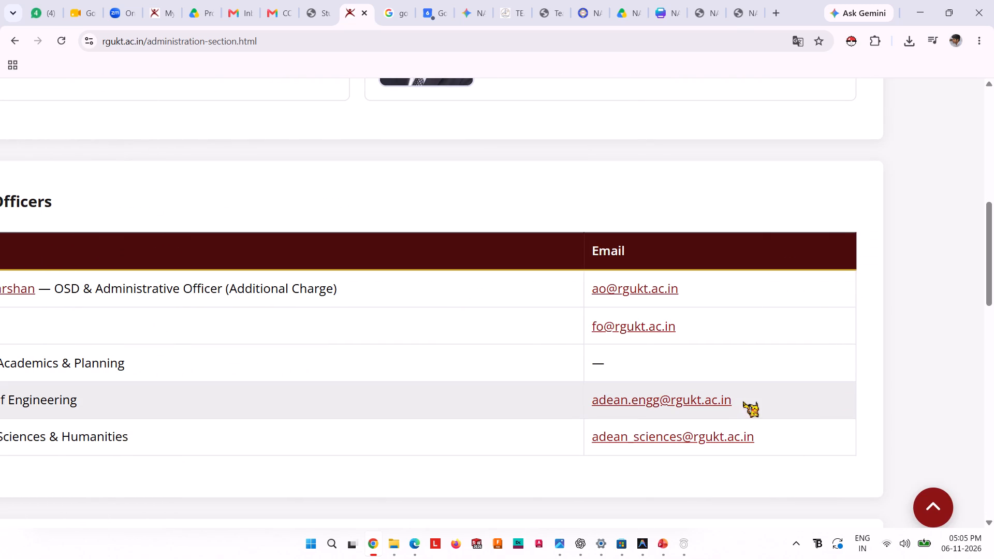
pyautogui.moveTo(736, 403); pyautogui.dragTo(586, 408)
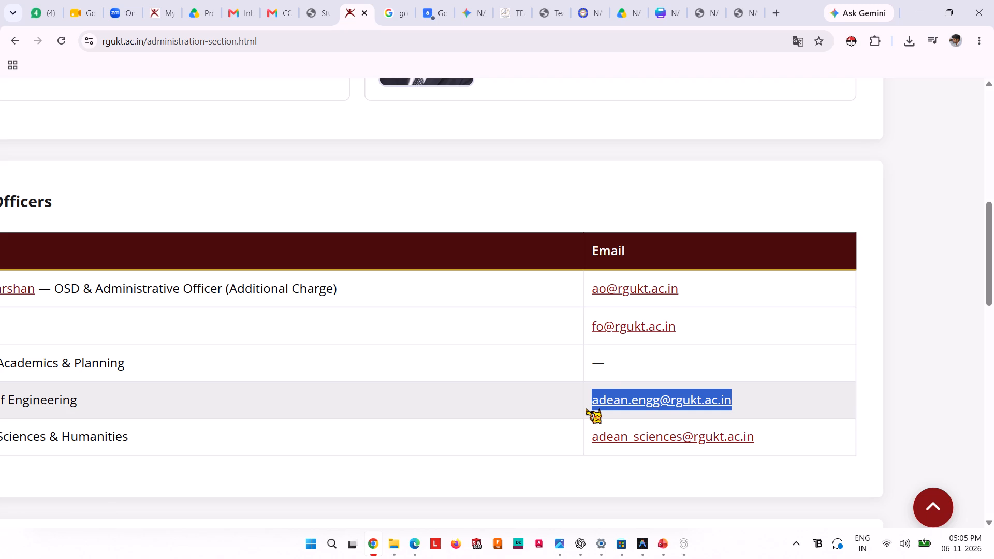
pyautogui.hotkey('ctrl', 'c')
pyautogui.hotkey('ctrl', 'c')
pyautogui.hotkey('ctrl', 'c')
pyautogui.hotkey('ctrl', 'c')
pyautogui.hotkey('ctrl', 'c')
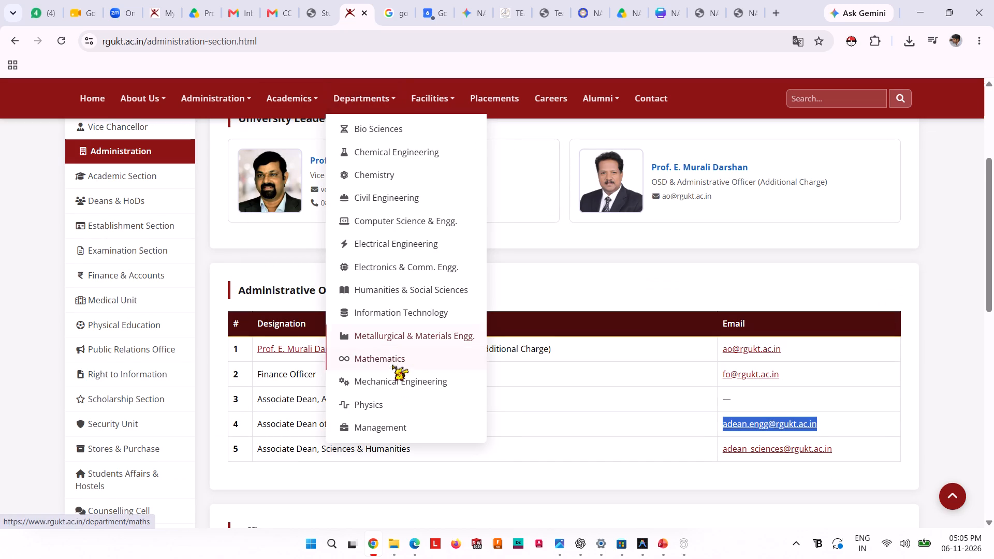
# Open the Mechanical Engineering department page and copy the email address of the first assistant professor under Teaching Faculty.
pyautogui.click(378, 377)
pyautogui.scroll(-3, 493, 327)
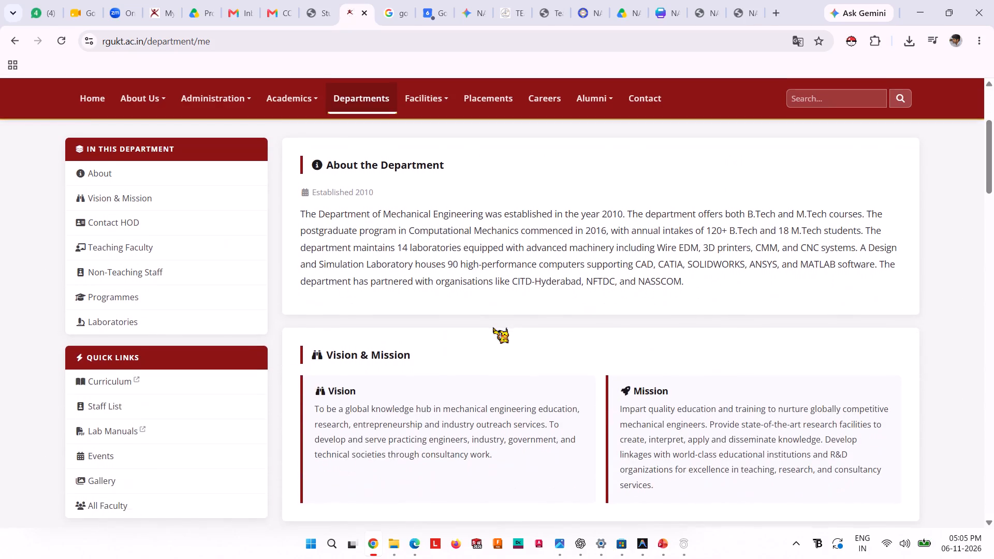
pyautogui.scroll(-4, 543, 387)
pyautogui.scroll(-4, 528, 316)
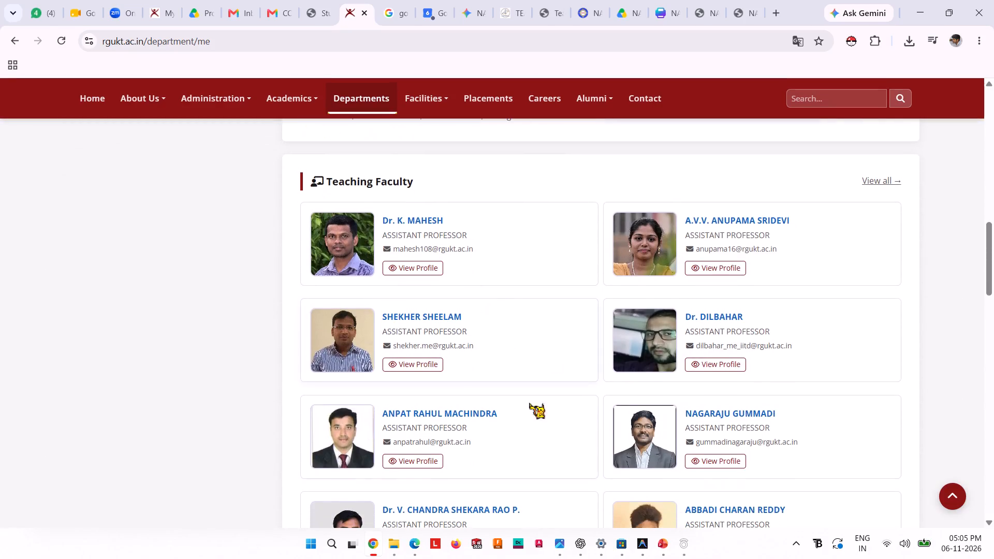
pyautogui.scroll(1, 470, 301)
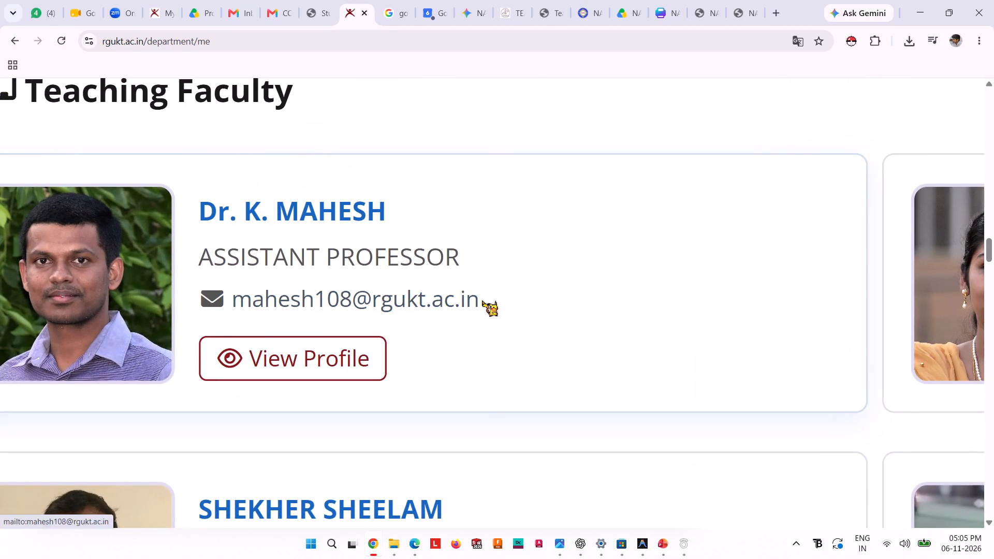
pyautogui.moveTo(482, 300); pyautogui.dragTo(229, 306)
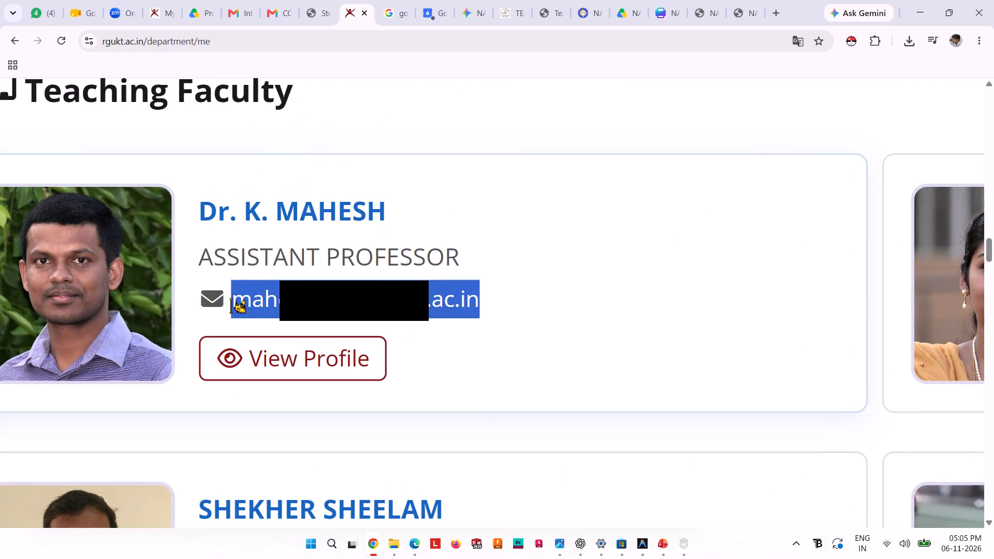
pyautogui.hotkey('ctrl', 'c')
pyautogui.hotkey('ctrl', 'c')
pyautogui.hotkey('ctrl', 'c')
pyautogui.click(718, 308)
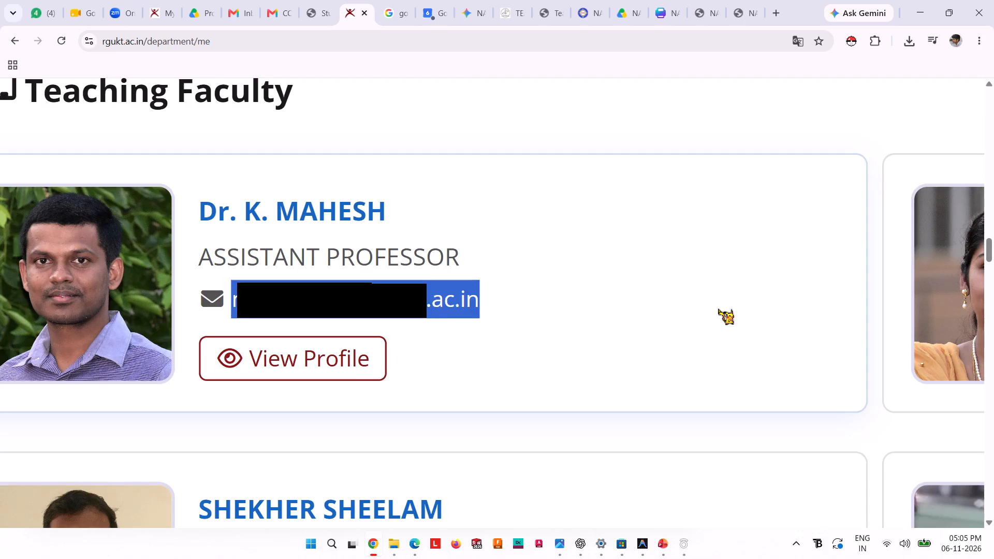
# Look through the Mechanical Engineering department's Contact HOD, Teaching Faculty and Non-Teaching Staff sections for contact details.
pyautogui.scroll(-2, 692, 398)
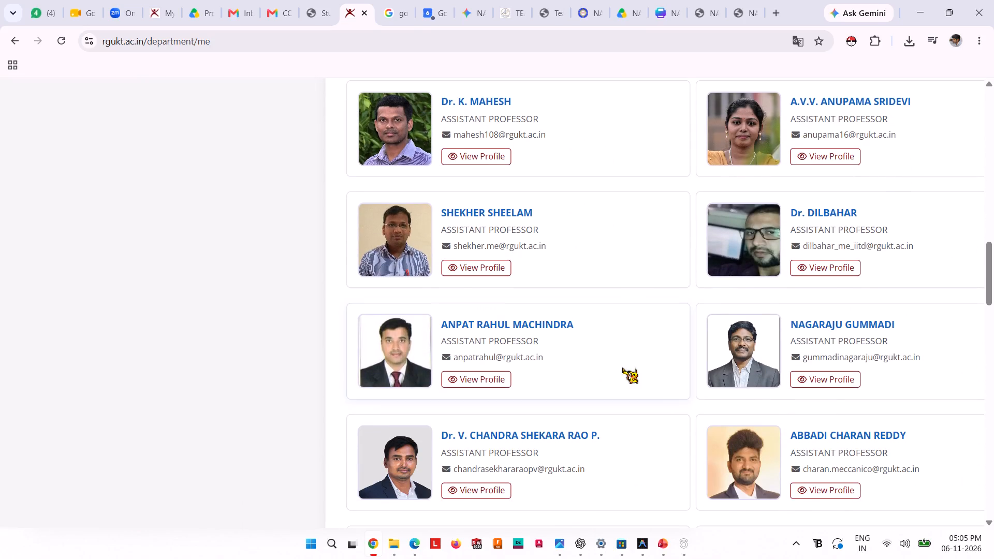
pyautogui.hscroll(-2, 623, 371)
pyautogui.scroll(-1, 530, 436)
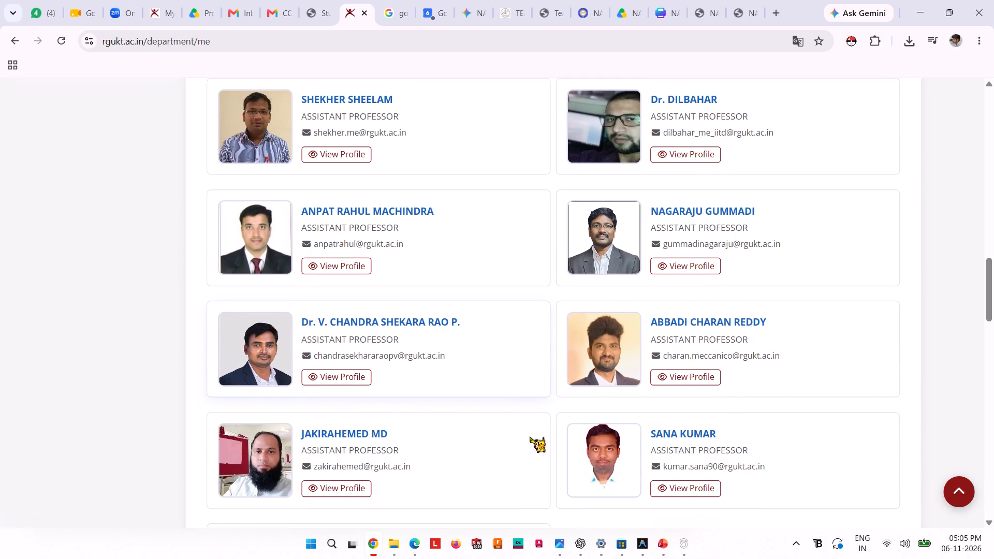
pyautogui.scroll(-2, 520, 423)
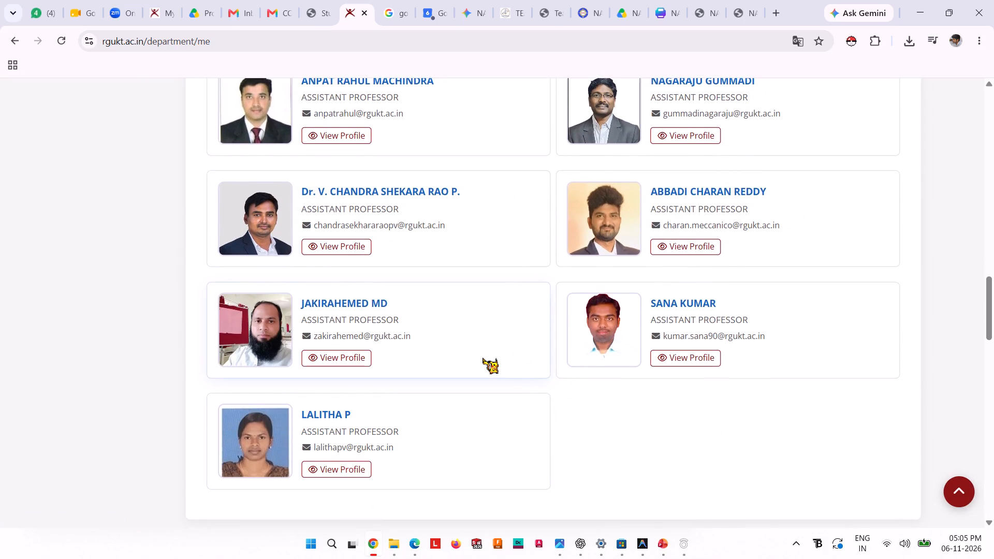
pyautogui.scroll(8, 483, 358)
pyautogui.scroll(-2, 425, 415)
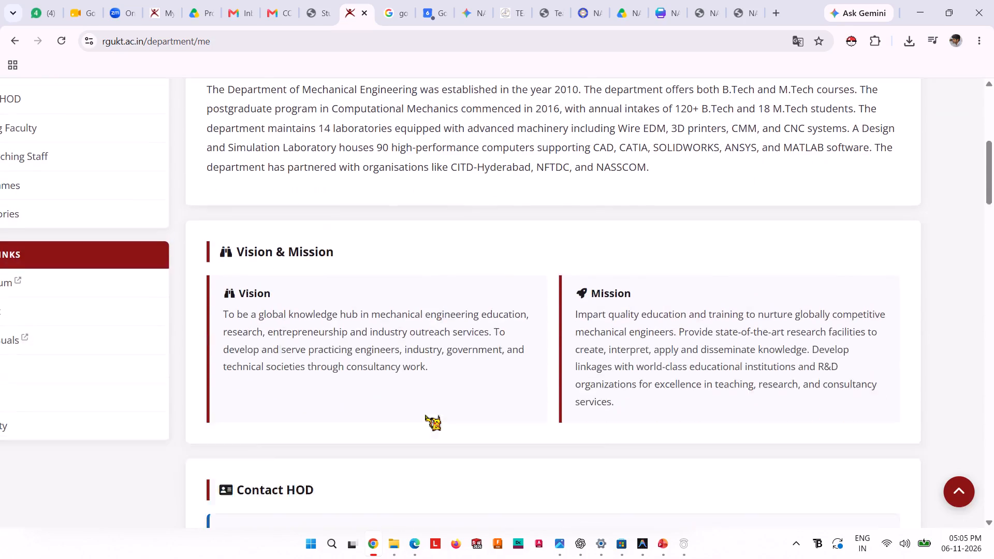
pyautogui.scroll(-5, 425, 415)
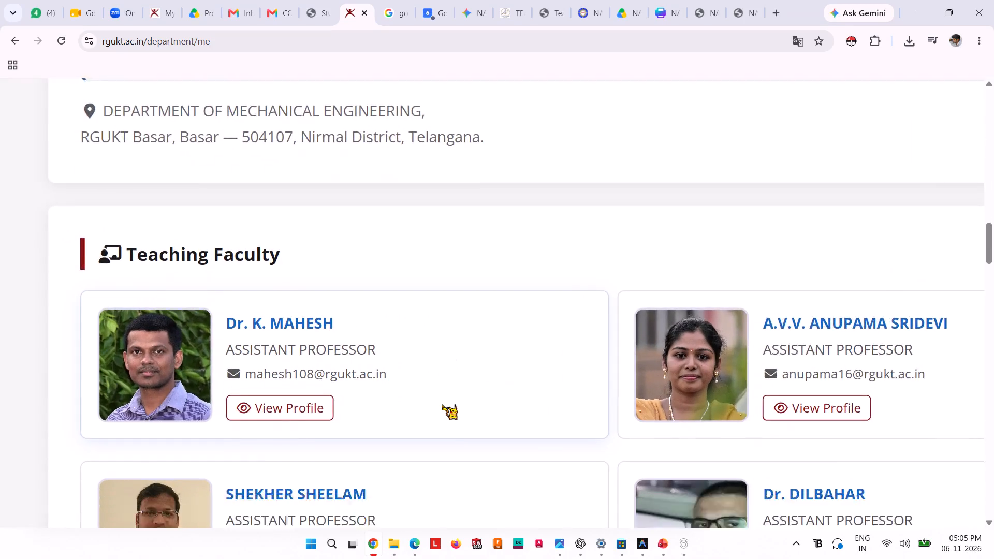
pyautogui.scroll(-2, 442, 404)
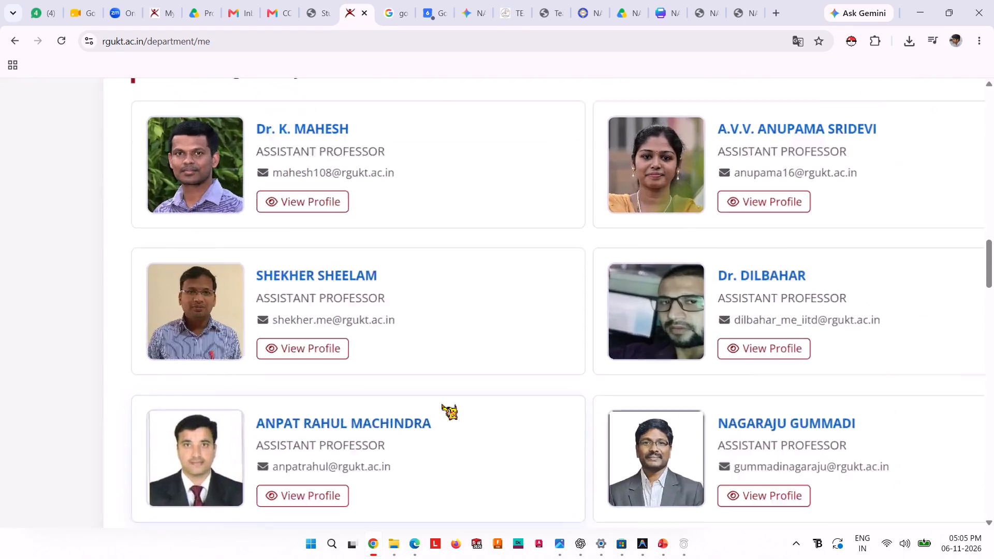
pyautogui.scroll(4, 442, 404)
pyautogui.hscroll(-1, 442, 404)
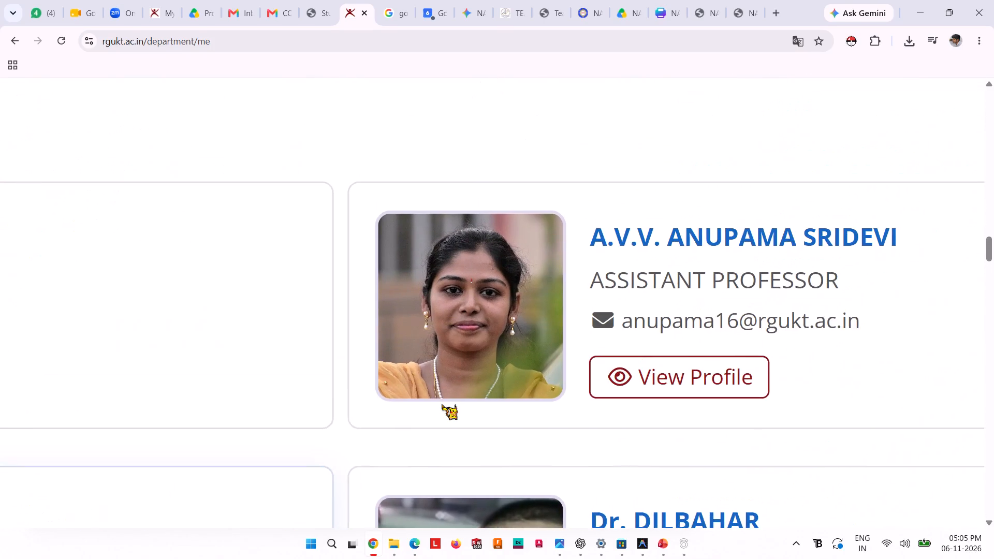
pyautogui.hscroll(-1, 442, 404)
pyautogui.hscroll(10, 442, 404)
pyautogui.scroll(-6, 442, 404)
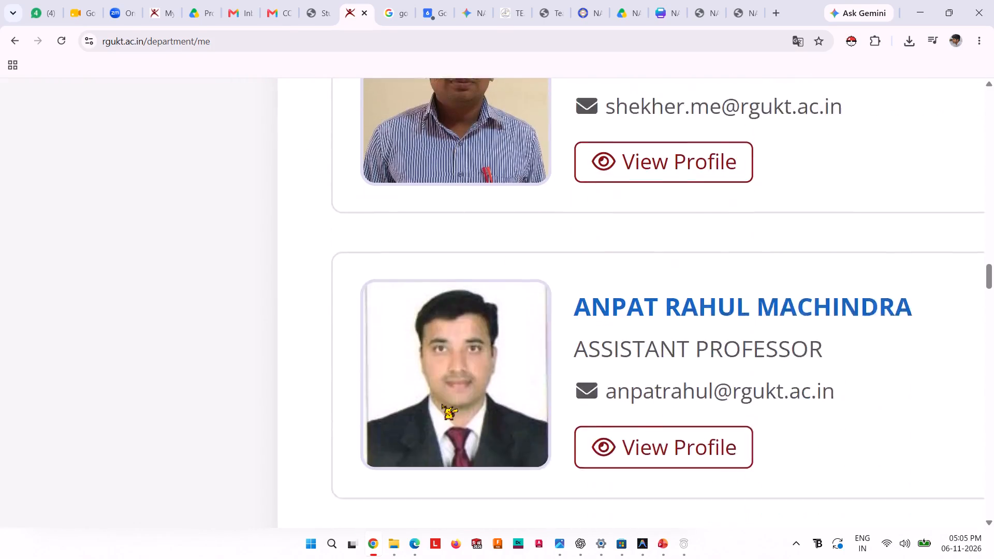
pyautogui.scroll(-6, 442, 404)
pyautogui.hscroll(-5, 442, 404)
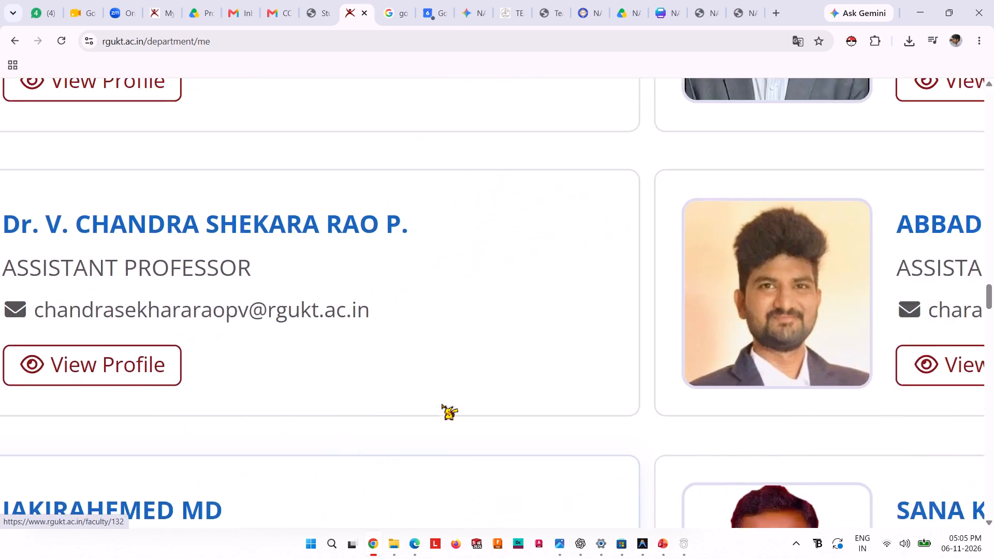
pyautogui.hscroll(-3, 442, 404)
pyautogui.scroll(-7, 442, 404)
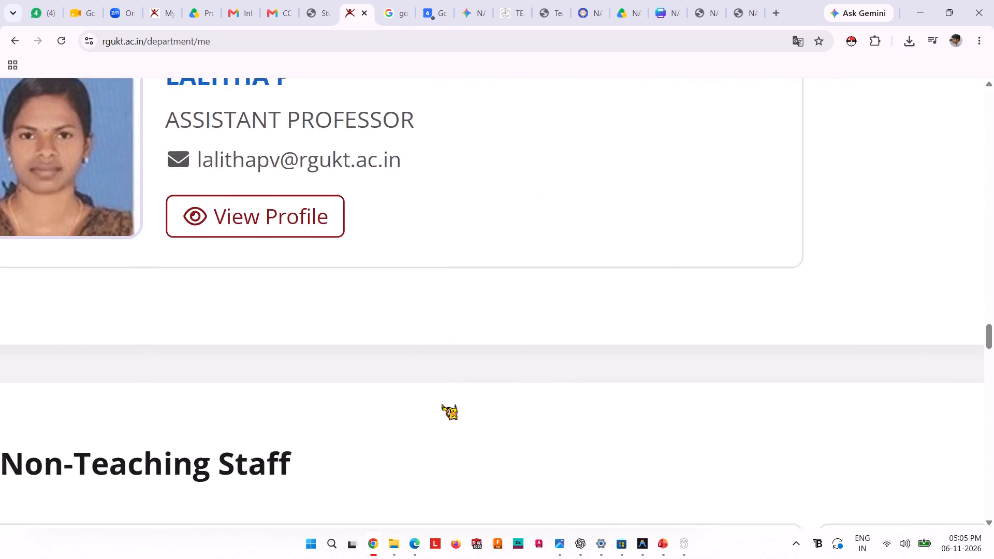
pyautogui.hscroll(1, 442, 404)
pyautogui.scroll(-5, 442, 404)
pyautogui.scroll(2, 442, 404)
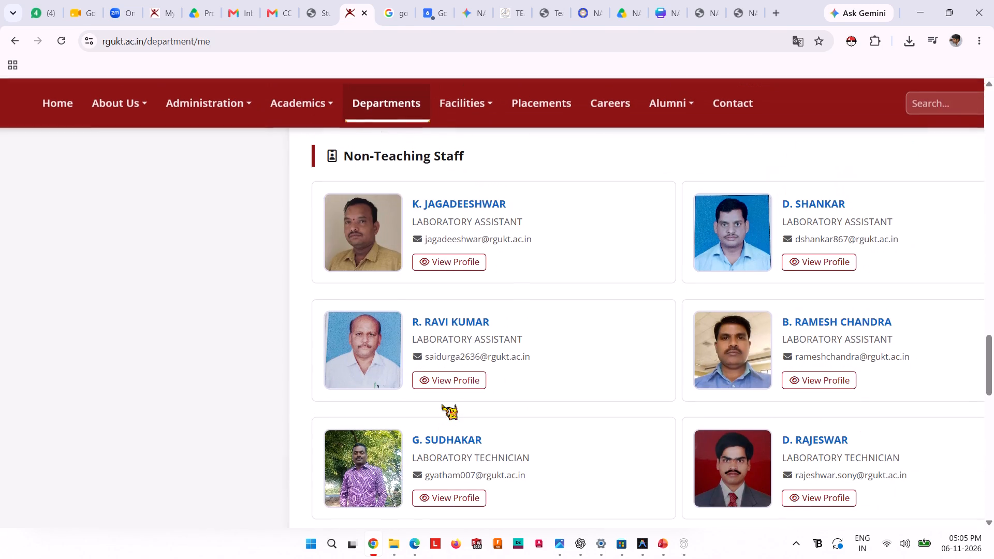
pyautogui.scroll(1, 442, 404)
pyautogui.hscroll(-3, 585, 392)
pyautogui.scroll(-1, 585, 392)
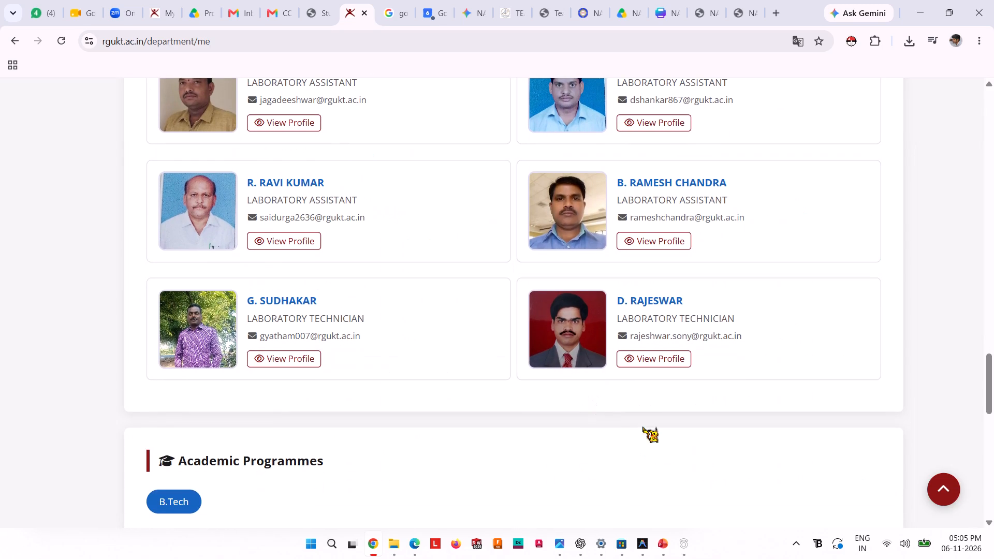
# Look back through the Mechanical Engineering department's Non-Teaching Staff and Teaching Faculty listings.
pyautogui.scroll(1, 554, 425)
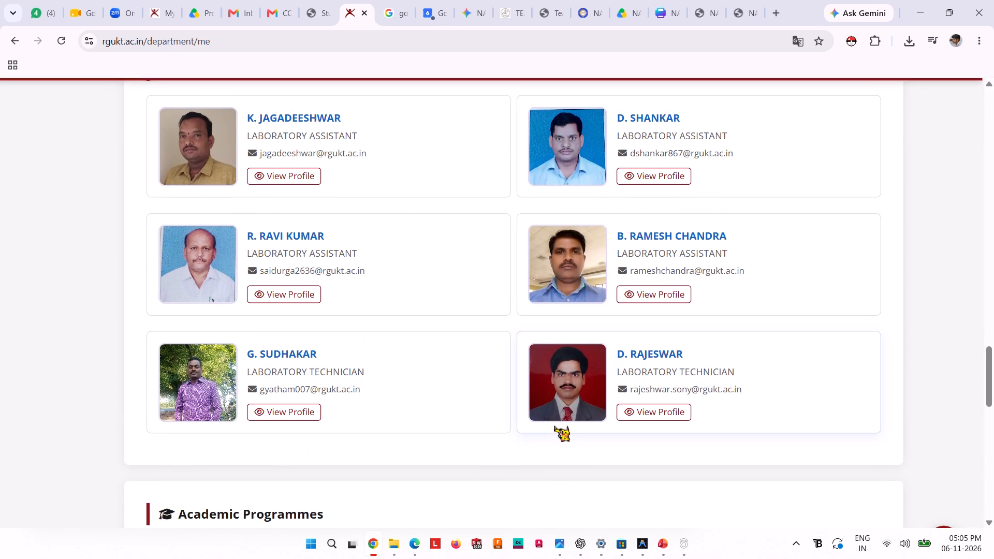
pyautogui.scroll(-1, 426, 407)
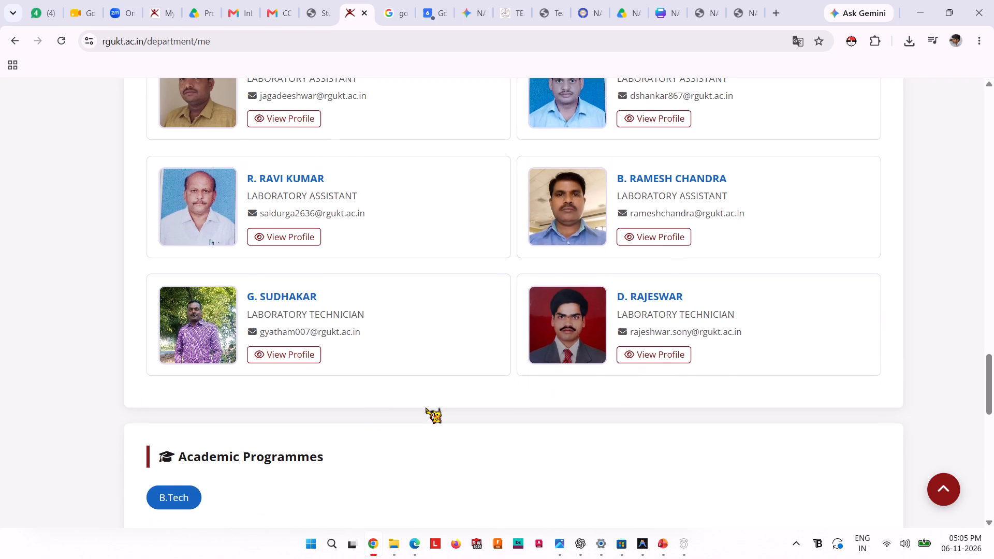
pyautogui.scroll(-5, 312, 424)
pyautogui.scroll(10, 312, 424)
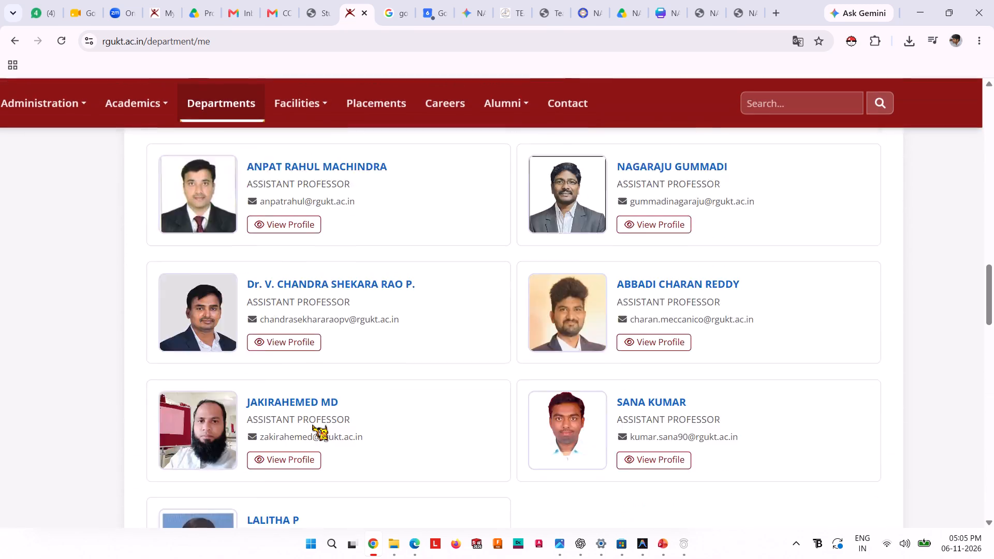
pyautogui.scroll(16, 312, 424)
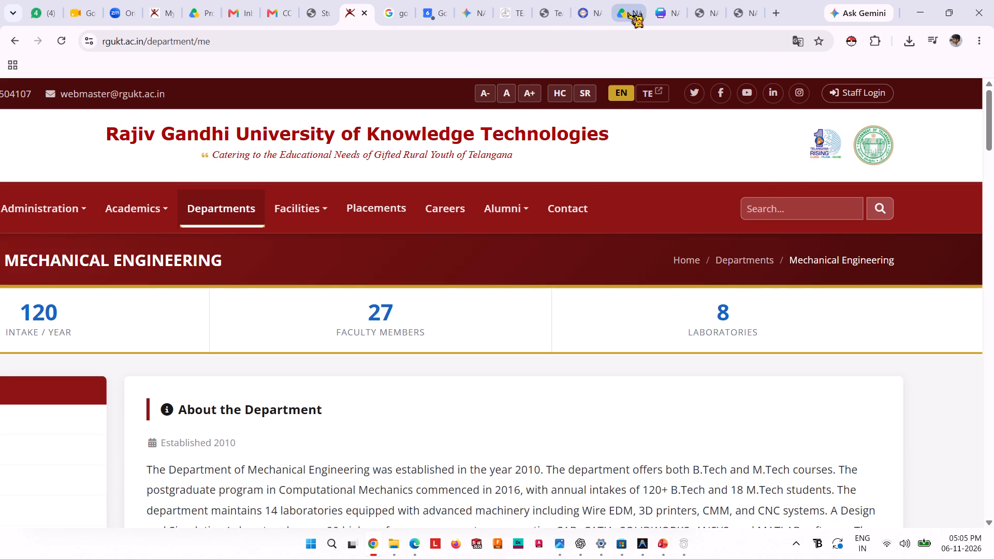
# Switch to the registration form in Canva, duplicate the row 05 email text box and replace its text with the copied faculty email address.
pyautogui.click(656, 11)
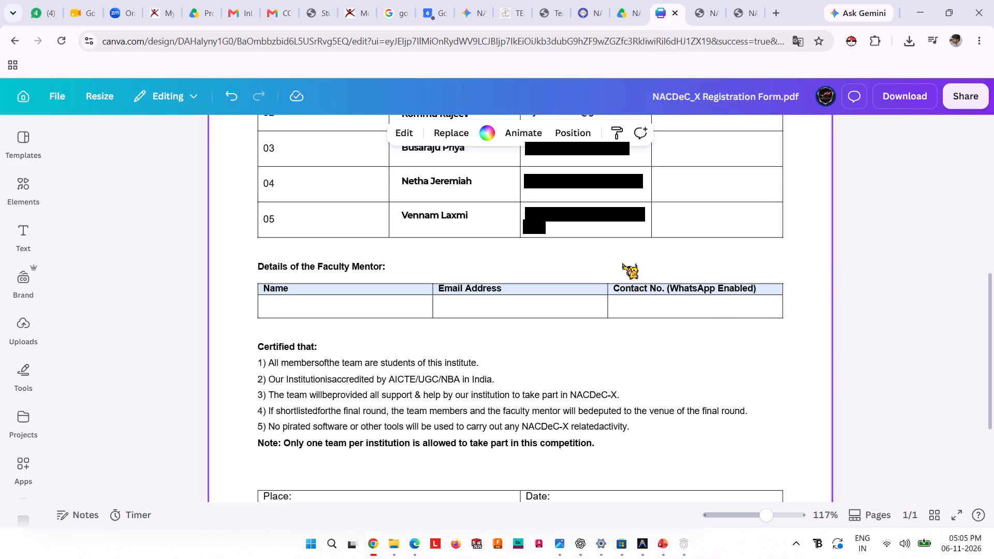
pyautogui.click(592, 236)
pyautogui.click(593, 189)
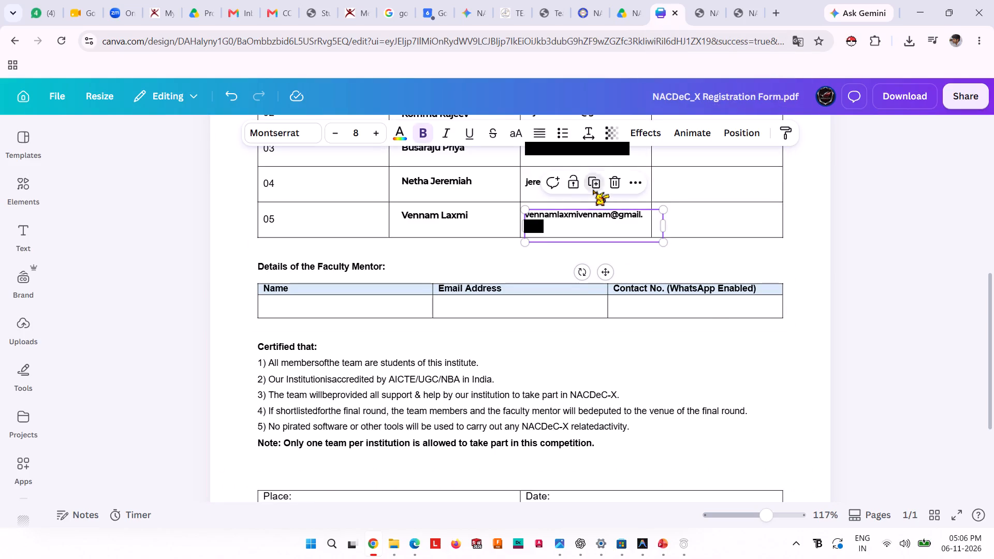
pyautogui.doubleClick(575, 248)
pyautogui.hotkey('ctrl', 'v')
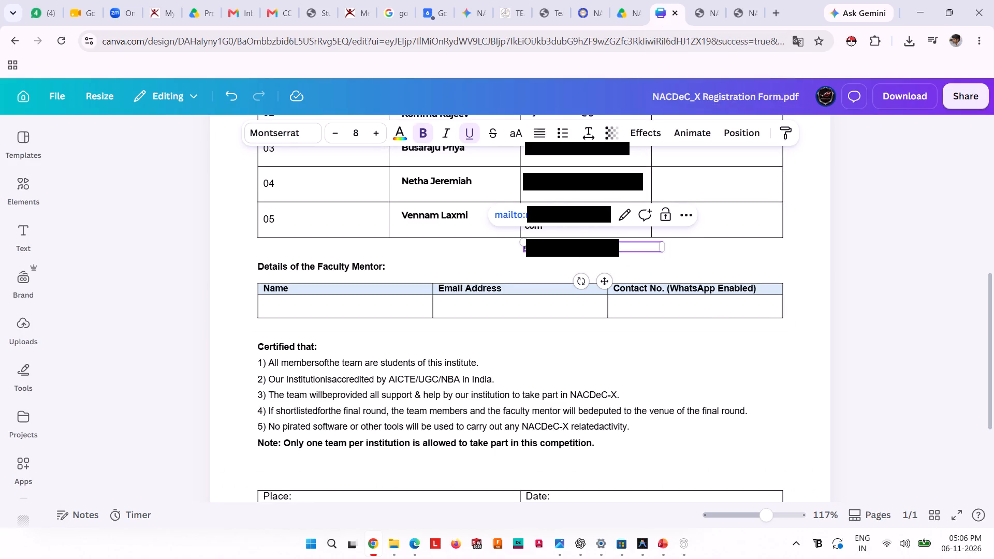
# Move the faculty email text box into the empty Email Address cell under Details of the Faculty Mentor.
pyautogui.moveTo(606, 280); pyautogui.dragTo(699, 331)
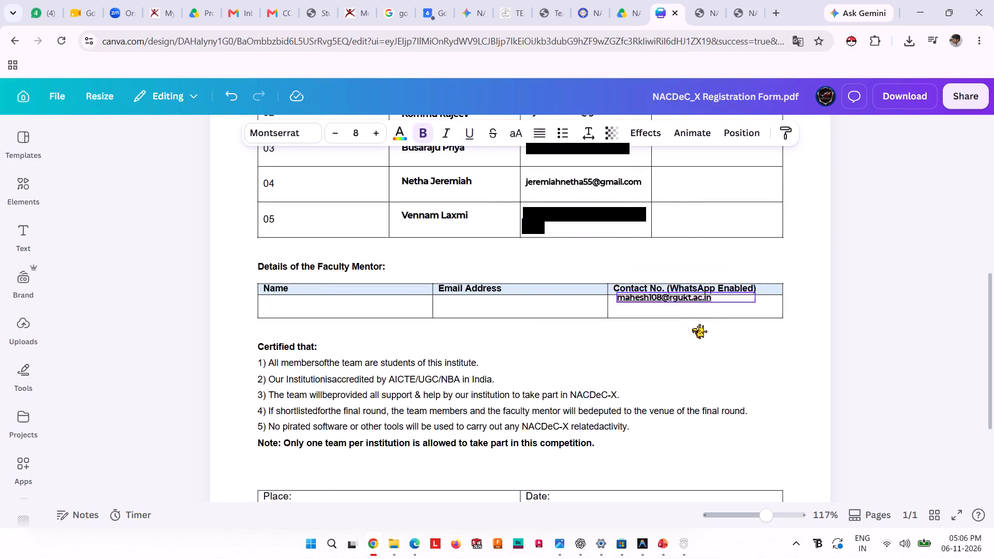
pyautogui.moveTo(699, 331); pyautogui.dragTo(700, 336)
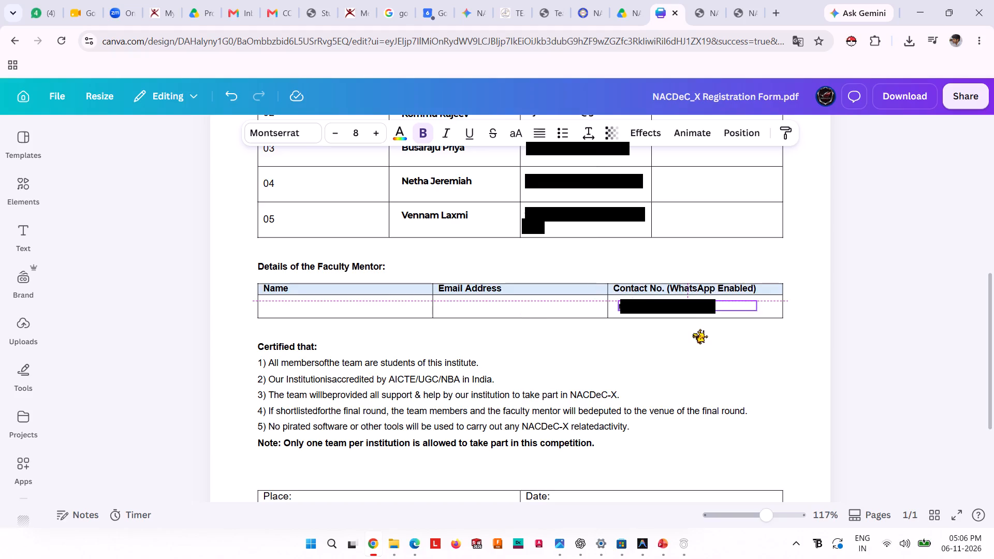
pyautogui.moveTo(700, 336); pyautogui.dragTo(701, 336)
pyautogui.moveTo(699, 335); pyautogui.dragTo(586, 354)
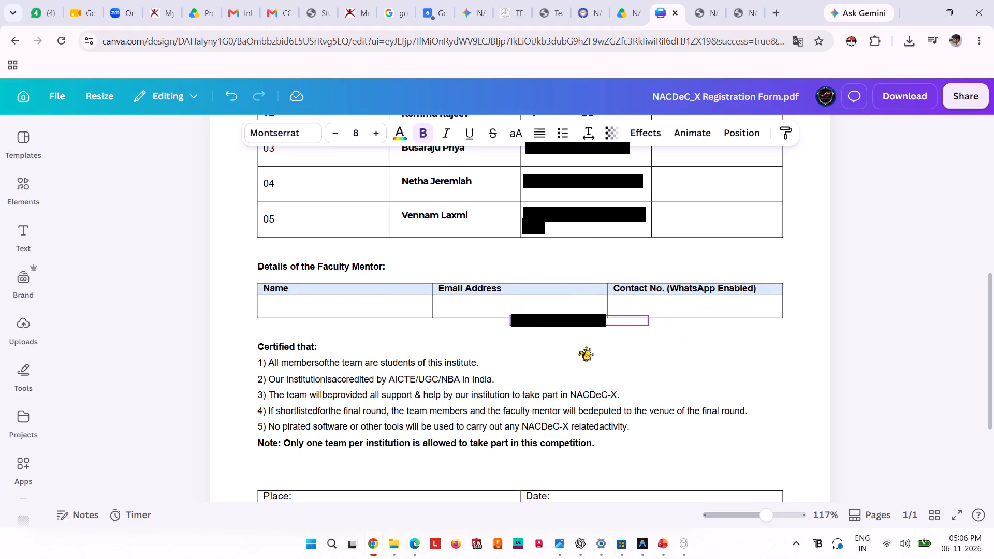
pyautogui.moveTo(586, 354); pyautogui.dragTo(522, 341)
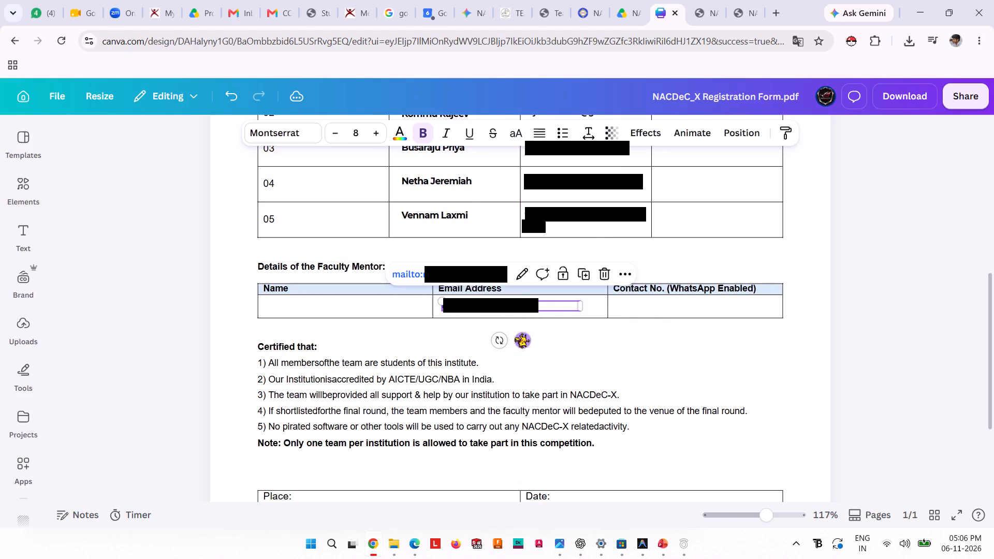
pyautogui.click(598, 348)
pyautogui.click(794, 353)
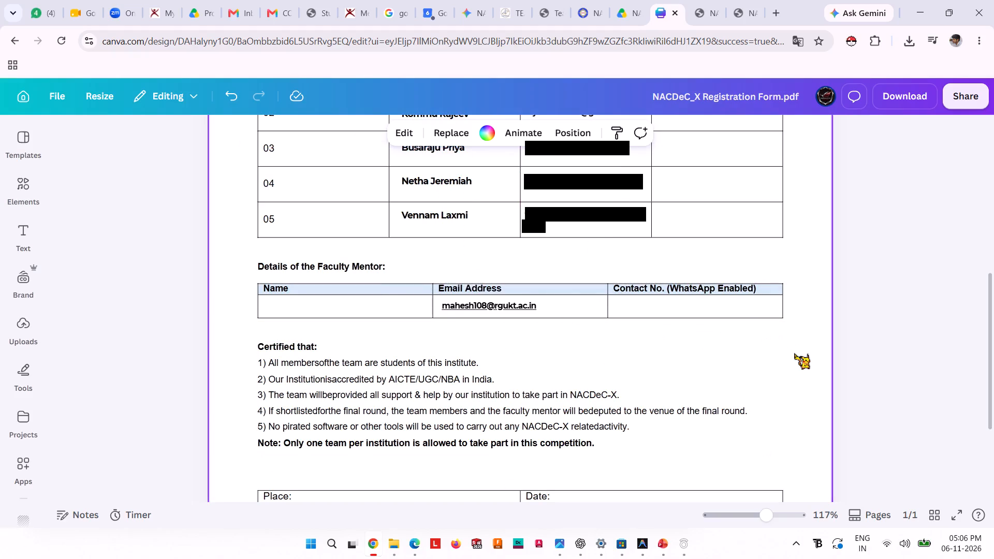
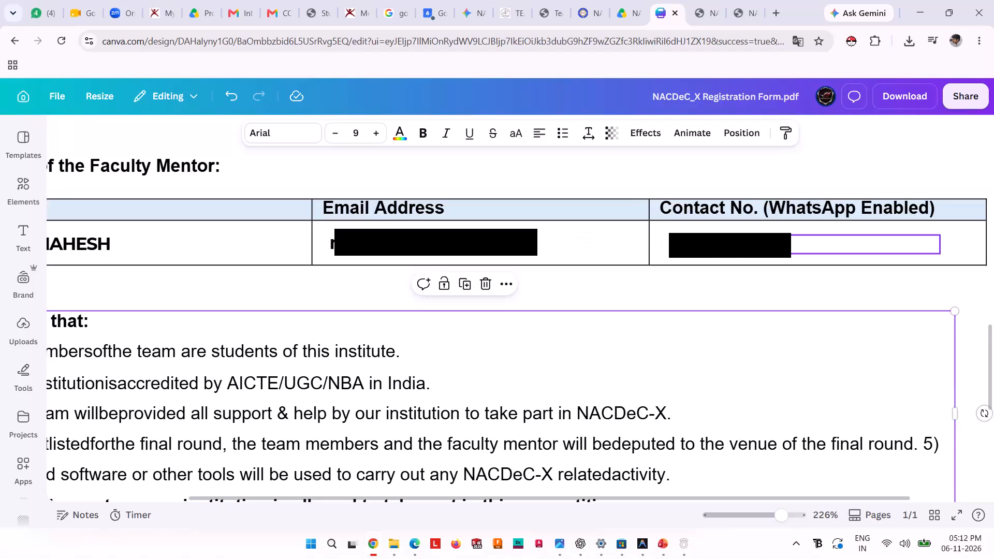
# Replace the contact number in the Faculty Mentor table with the copied phone number.
pyautogui.doubleClick(722, 248)
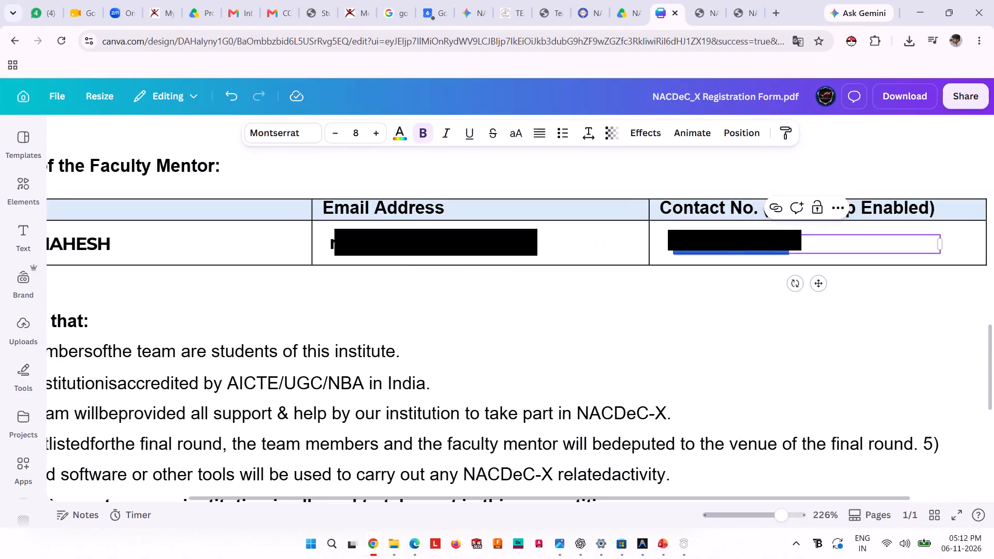
pyautogui.click(786, 240)
pyautogui.press('BackSpace')
pyautogui.press('BackSpace')
pyautogui.press('BackSpace')
pyautogui.press('BackSpace')
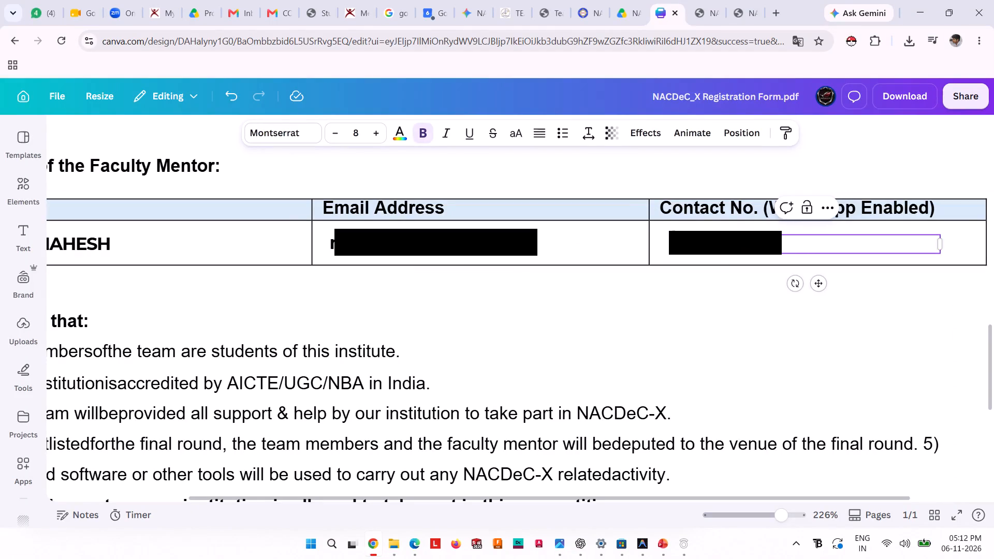
pyautogui.press('BackSpace')
pyautogui.press('BackSpace')
pyautogui.press('BackSpace')
pyautogui.press('BackSpace')
pyautogui.press('BackSpace')
pyautogui.press('BackSpace')
pyautogui.press('BackSpace')
pyautogui.hotkey('ctrl', 'v')
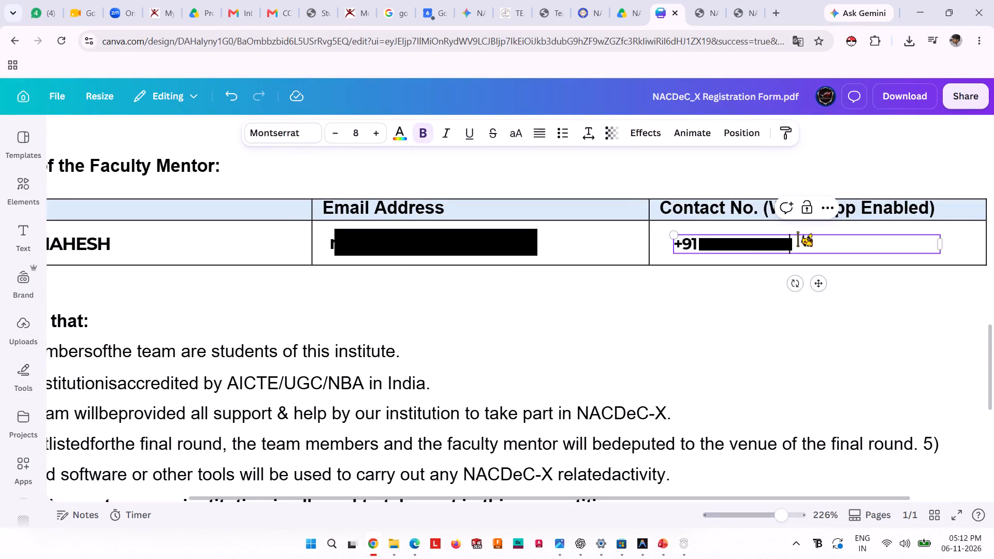
pyautogui.click(694, 344)
# Duplicate the faculty mentor's name text and move the copy to just above the Place and Date table.
pyautogui.scroll(-1, 694, 344)
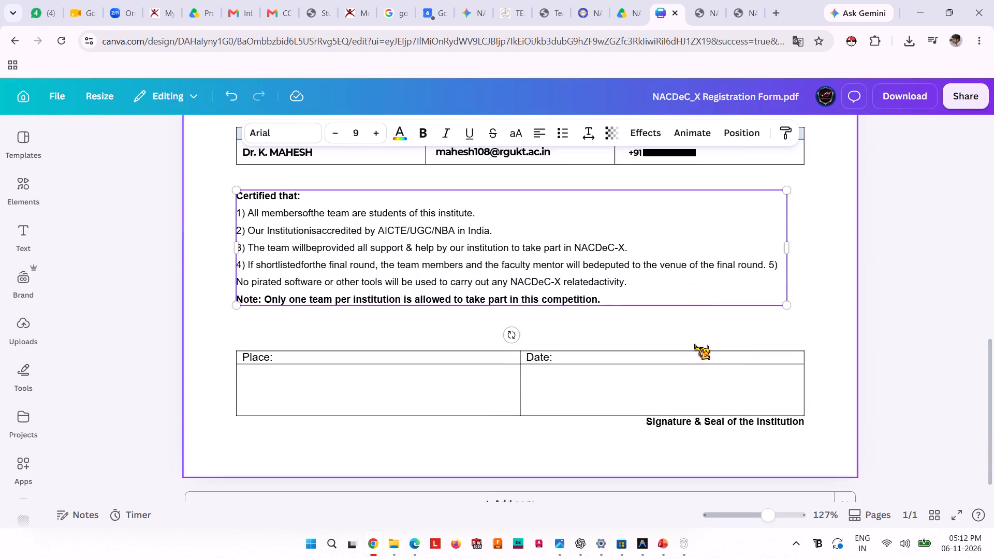
pyautogui.scroll(-1, 694, 344)
pyautogui.click(124, 389)
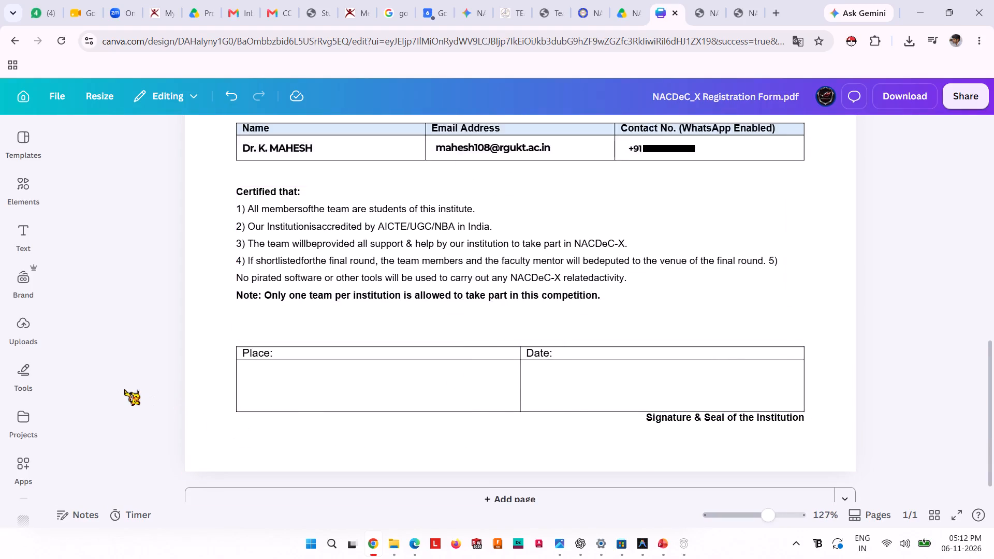
pyautogui.scroll(-1, 124, 389)
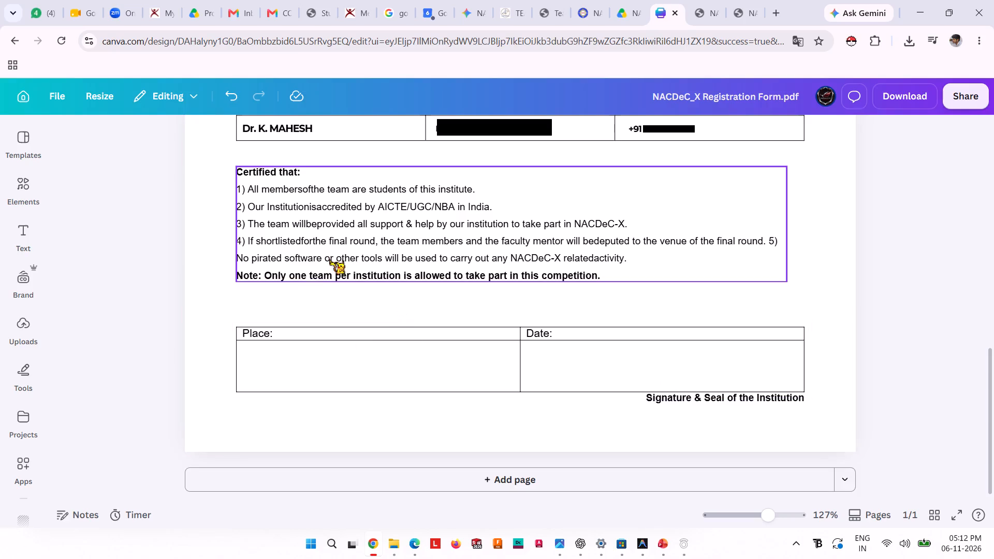
pyautogui.click(304, 135)
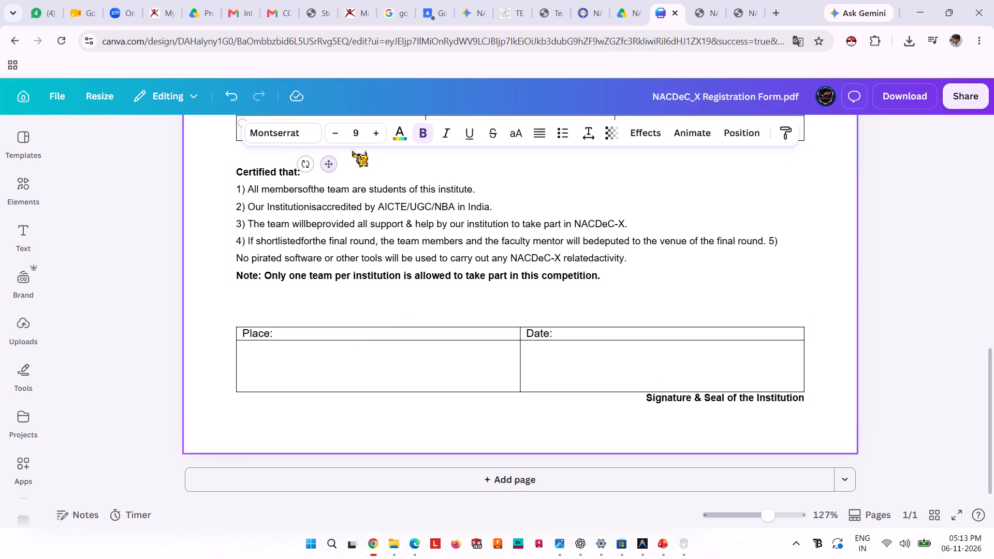
pyautogui.scroll(1, 370, 169)
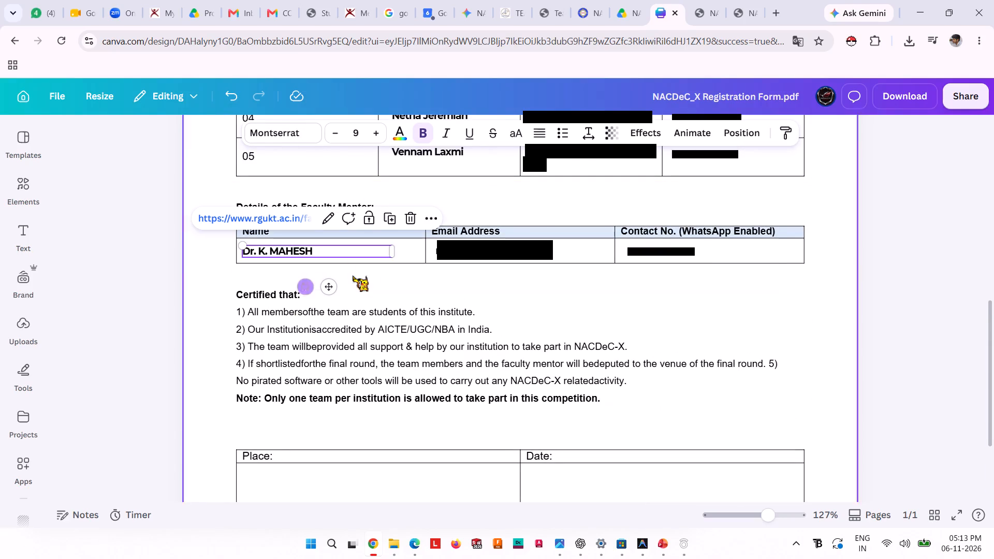
pyautogui.click(382, 217)
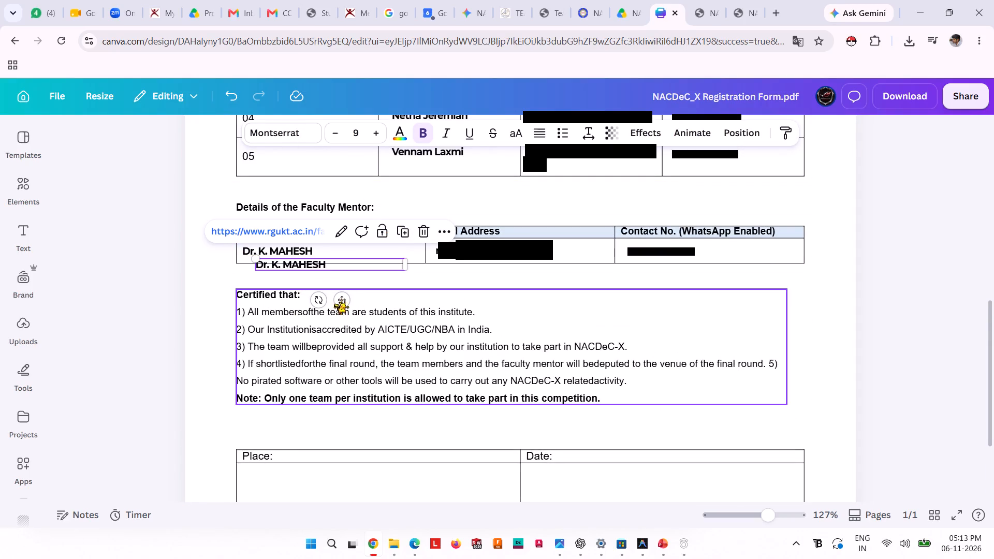
pyautogui.moveTo(341, 303); pyautogui.dragTo(366, 474)
# Replace the duplicated name text with "RGUKT BASAR, NIRMAL, TELANGANA, 504107".
pyautogui.doubleClick(367, 433)
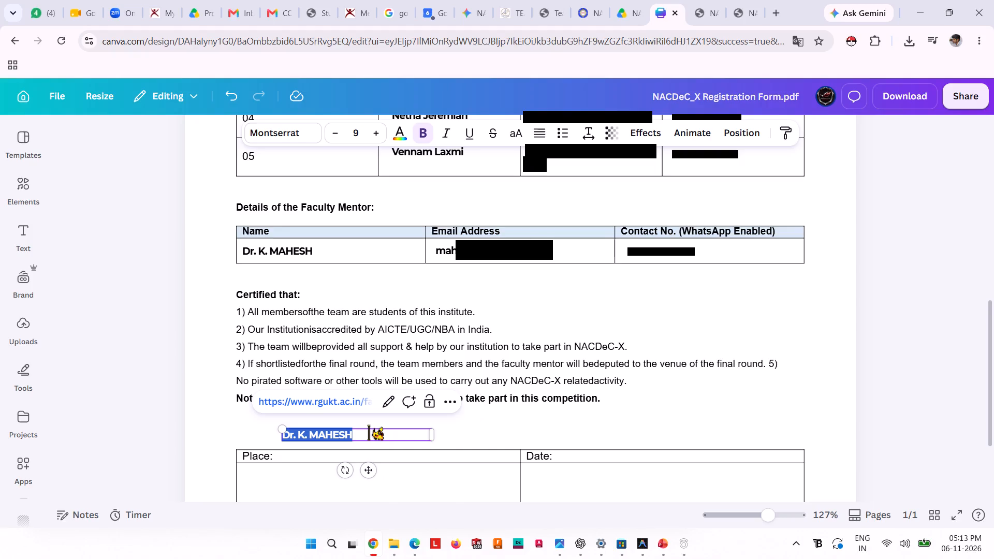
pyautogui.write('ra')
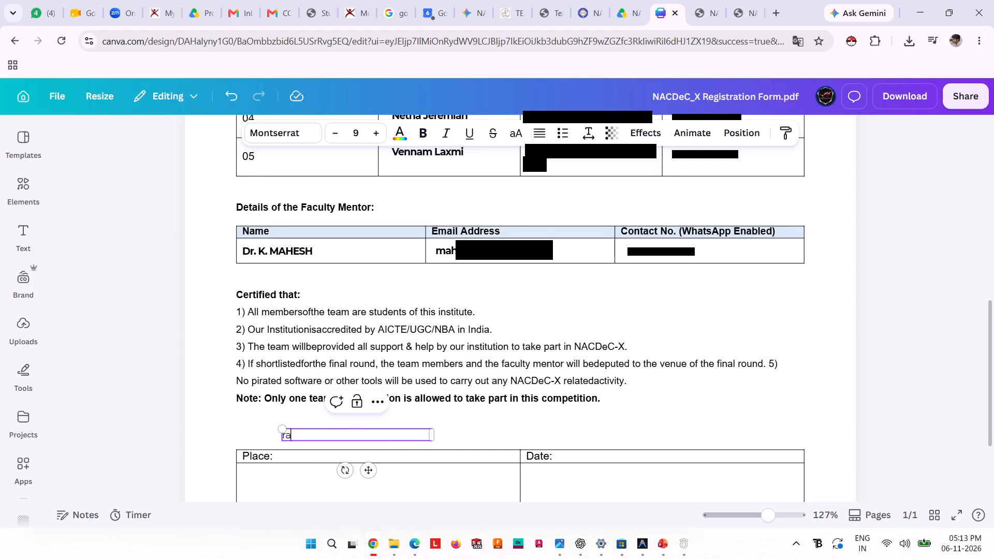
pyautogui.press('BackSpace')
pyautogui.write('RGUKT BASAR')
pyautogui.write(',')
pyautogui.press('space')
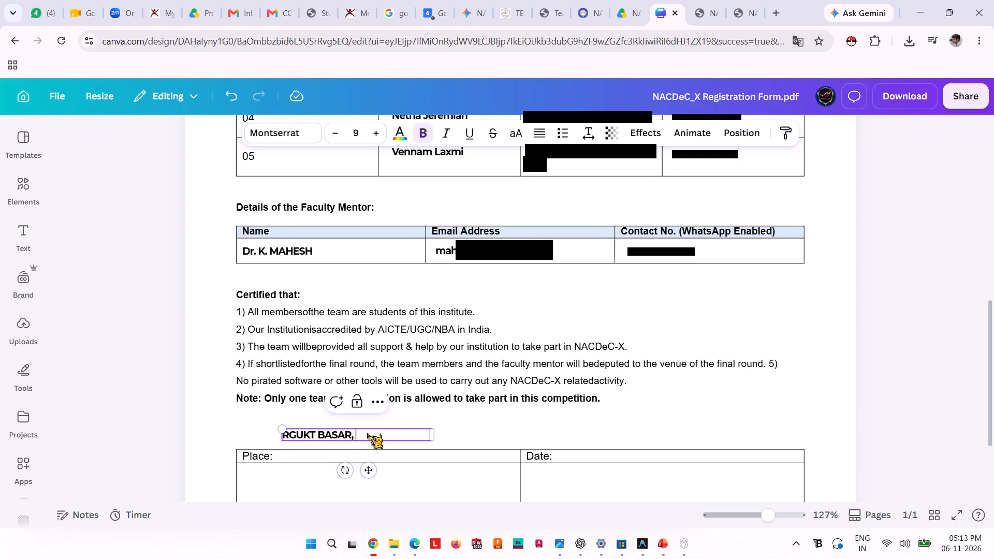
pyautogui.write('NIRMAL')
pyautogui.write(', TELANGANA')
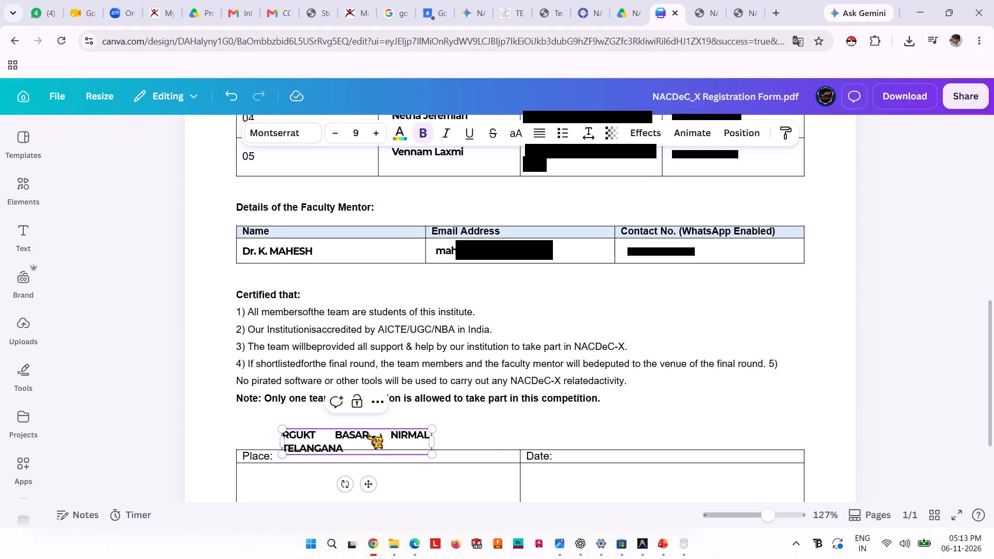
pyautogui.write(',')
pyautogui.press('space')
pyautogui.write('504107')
pyautogui.click(470, 424)
# Move the RGUKT BASAR text into the empty cell under Place and widen its box until the text fits on one line.
pyautogui.click(345, 444)
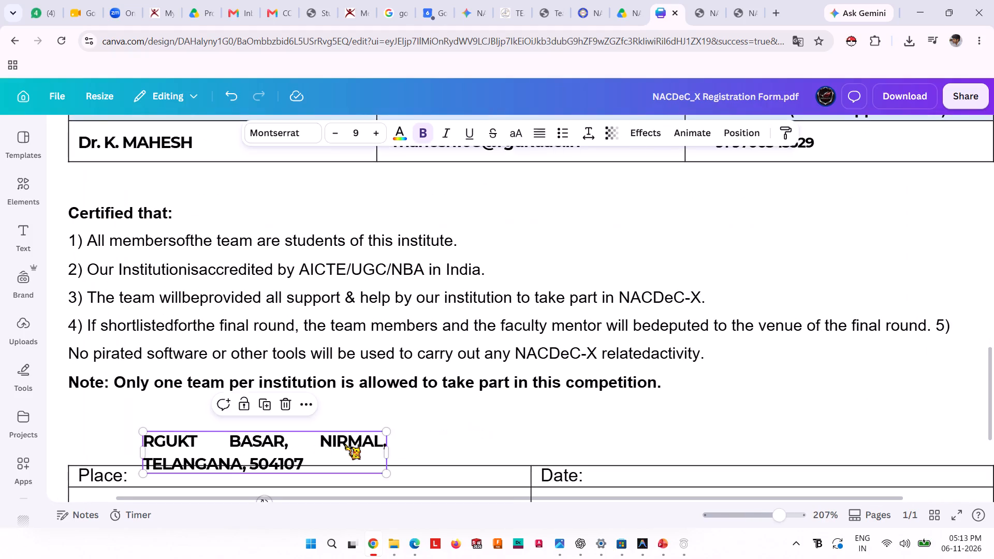
pyautogui.scroll(-2, 345, 444)
pyautogui.moveTo(299, 241); pyautogui.dragTo(278, 328)
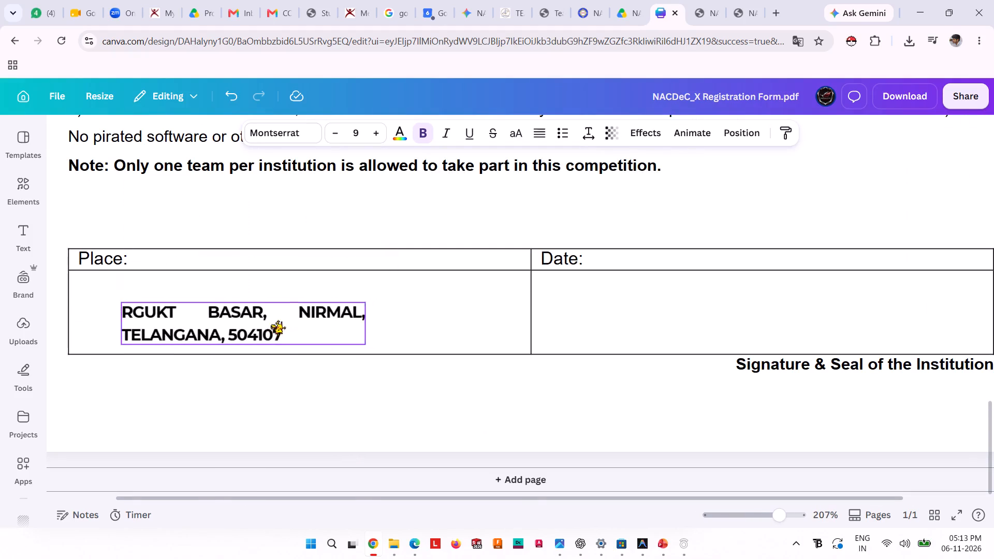
pyautogui.moveTo(278, 328); pyautogui.dragTo(278, 327)
pyautogui.moveTo(366, 325); pyautogui.dragTo(445, 321)
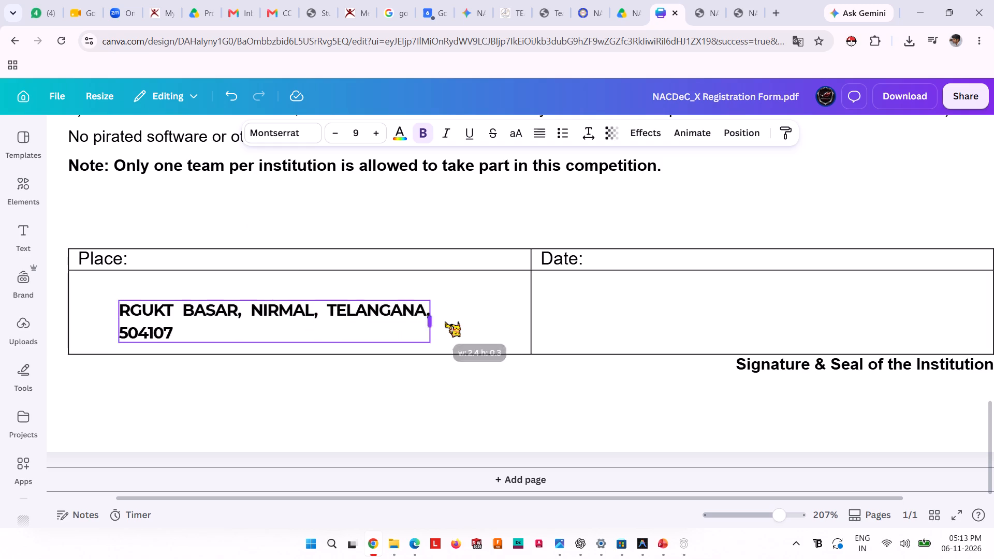
pyautogui.moveTo(445, 321); pyautogui.dragTo(428, 323)
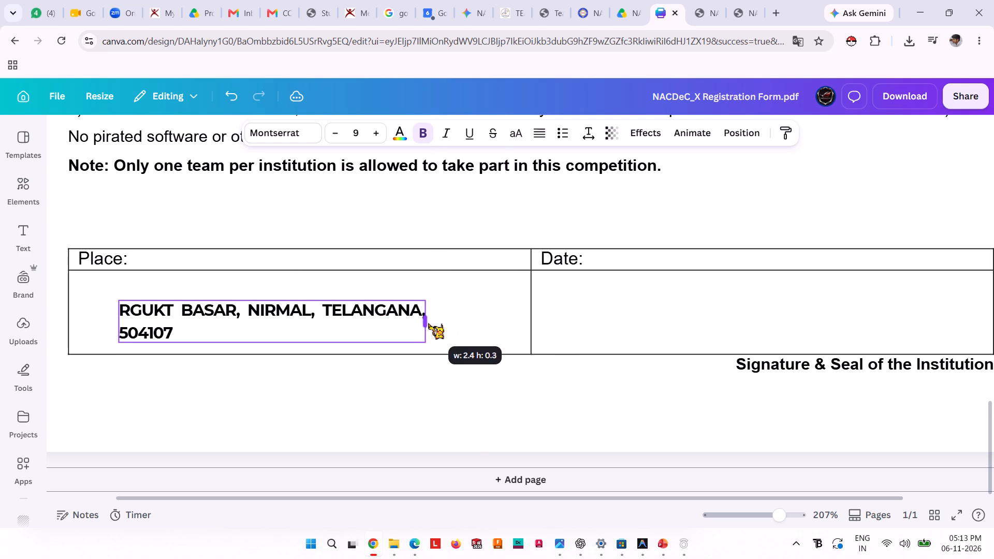
pyautogui.moveTo(428, 323); pyautogui.dragTo(420, 322)
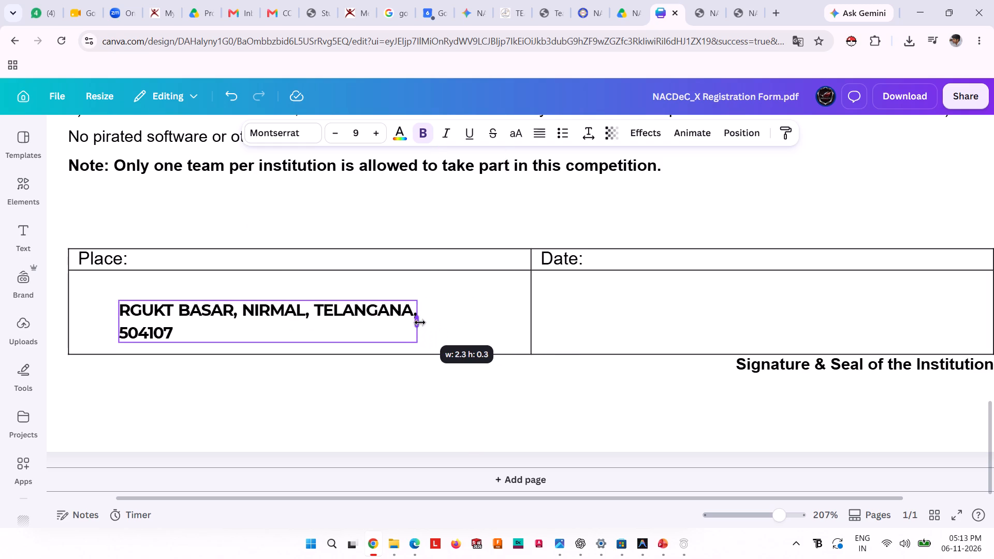
pyautogui.moveTo(422, 323); pyautogui.dragTo(490, 327)
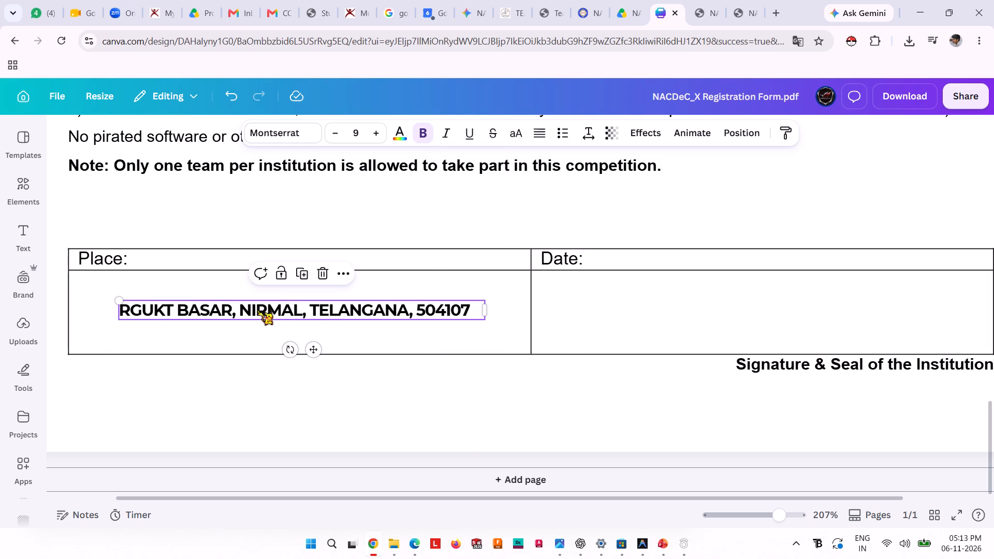
# Set the place text's font size to 10 and widen its box so it stays on one line.
pyautogui.doubleClick(360, 136)
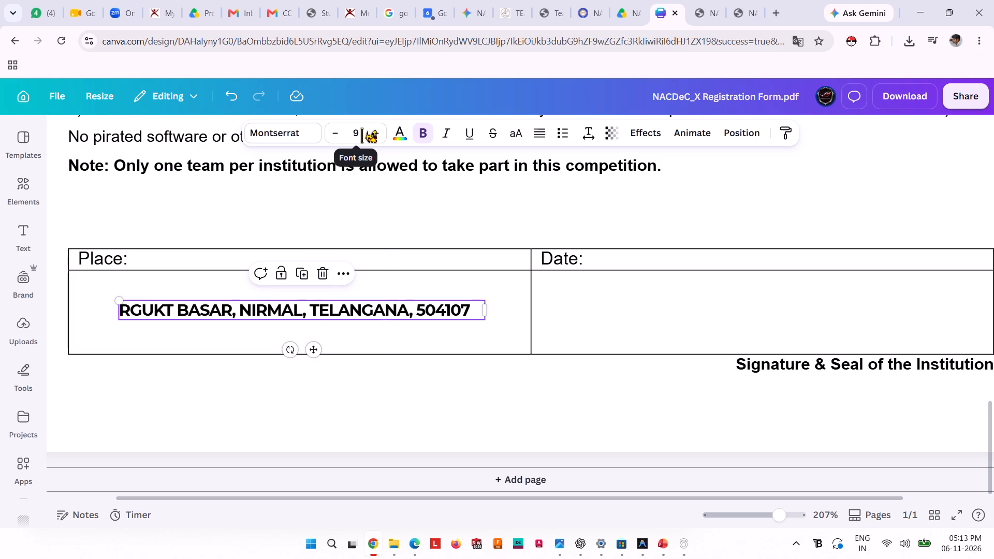
pyautogui.write('10')
pyautogui.press('Return')
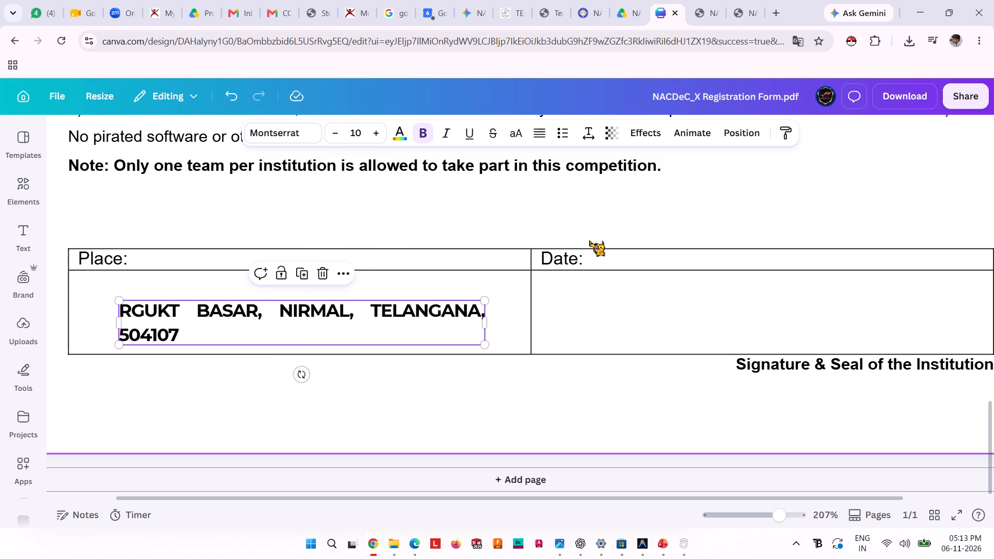
pyautogui.moveTo(491, 328); pyautogui.dragTo(547, 321)
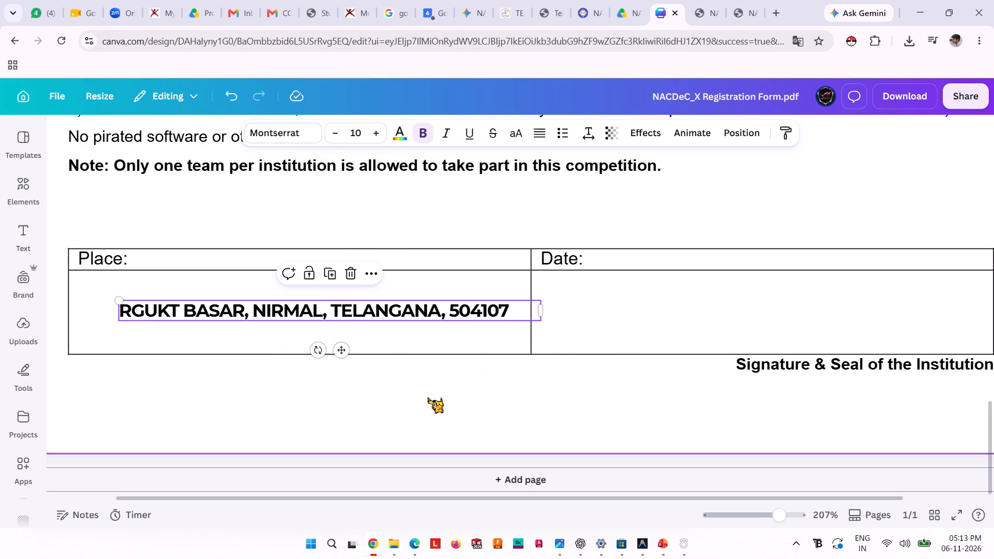
# Shift the place text sideways so that its box lies within the Place cell.
pyautogui.click(428, 397)
pyautogui.moveTo(429, 315); pyautogui.dragTo(397, 315)
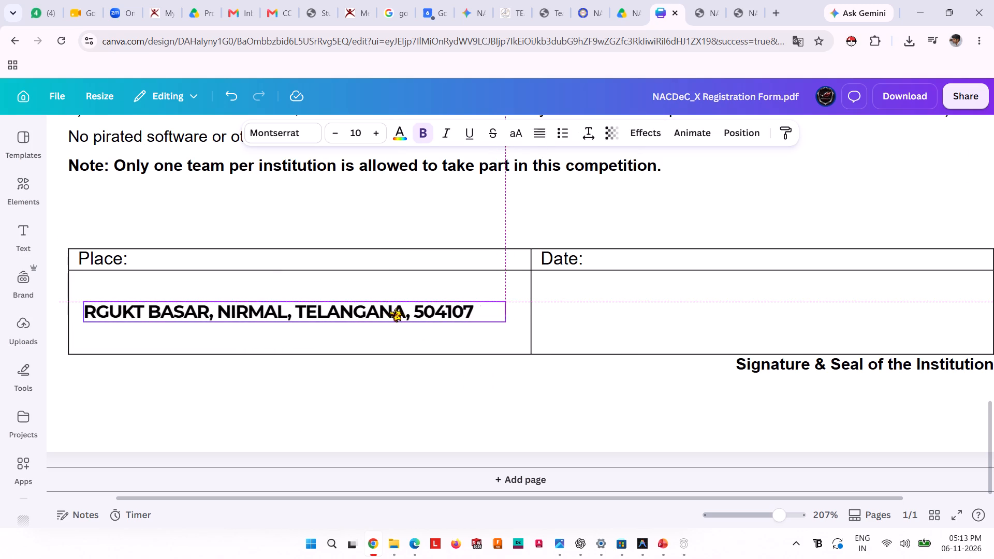
pyautogui.moveTo(397, 315); pyautogui.dragTo(399, 314)
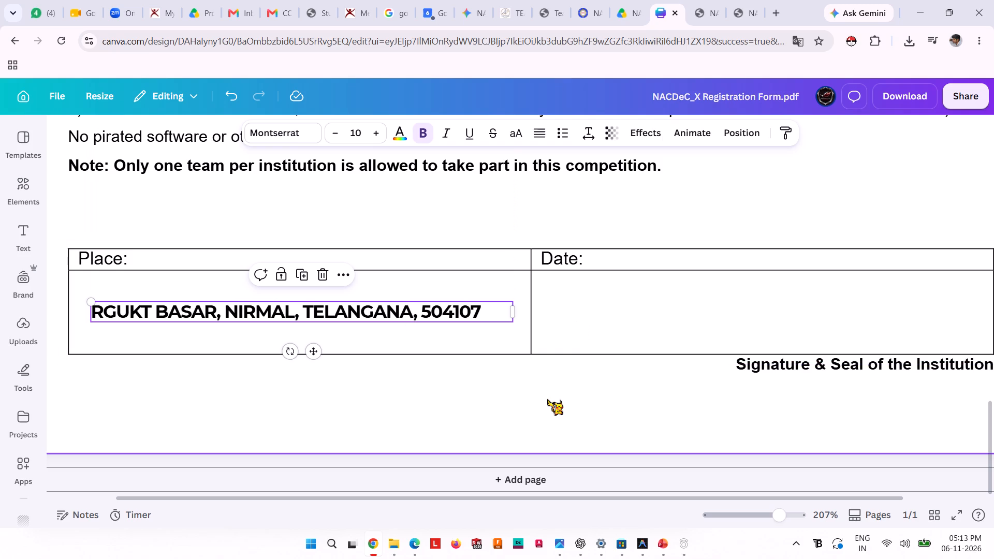
pyautogui.click(547, 399)
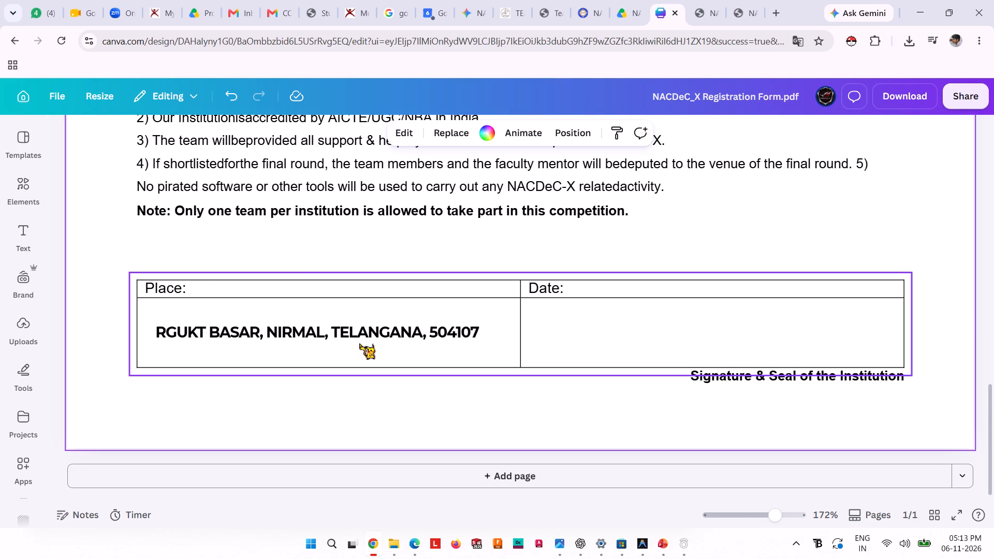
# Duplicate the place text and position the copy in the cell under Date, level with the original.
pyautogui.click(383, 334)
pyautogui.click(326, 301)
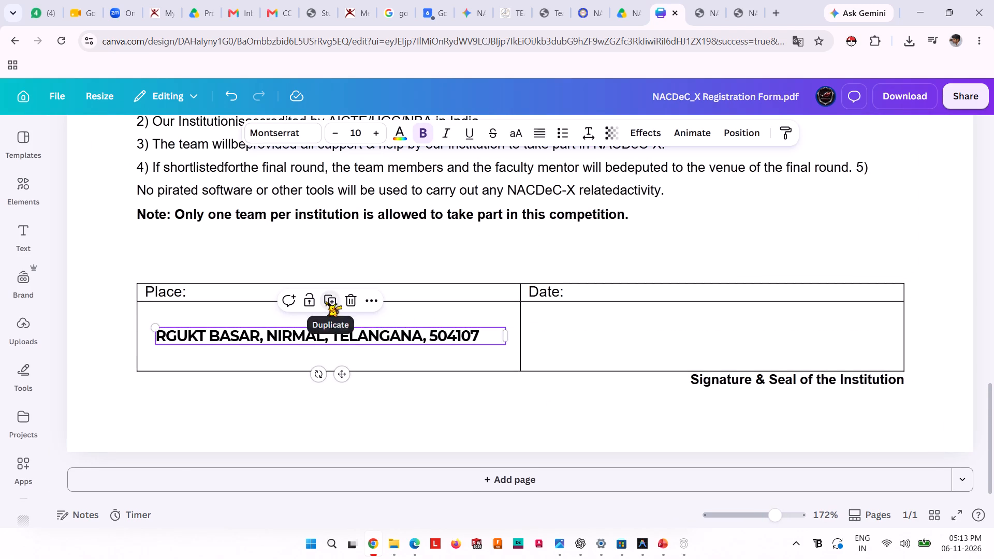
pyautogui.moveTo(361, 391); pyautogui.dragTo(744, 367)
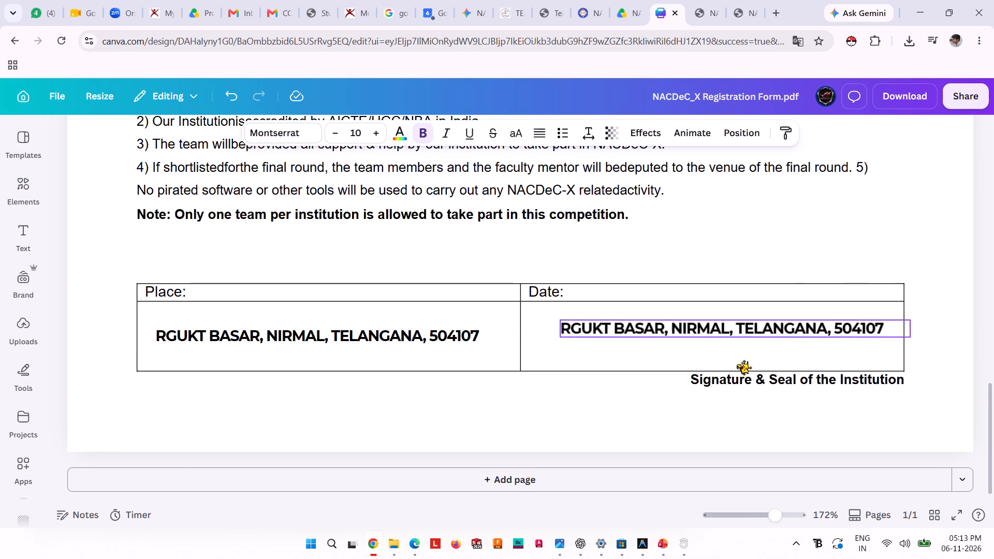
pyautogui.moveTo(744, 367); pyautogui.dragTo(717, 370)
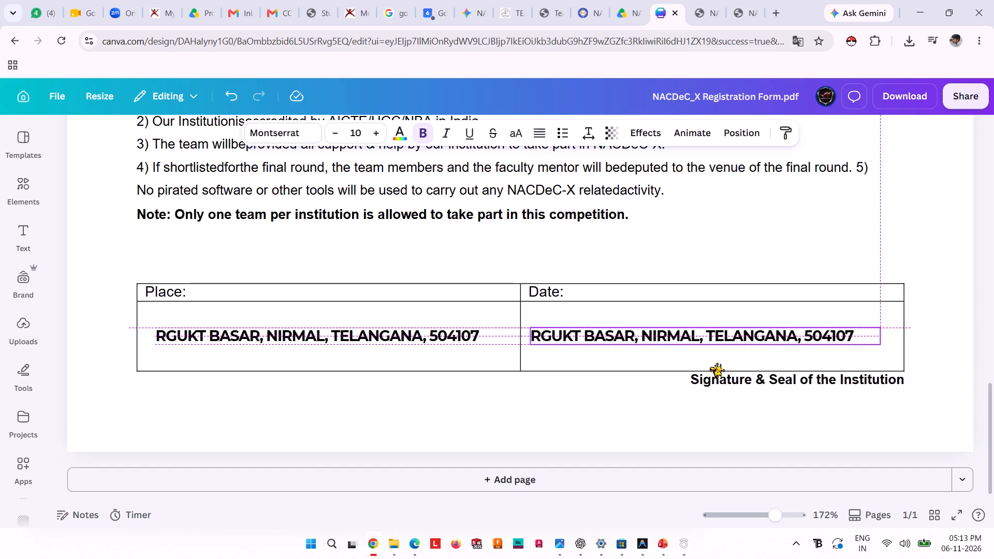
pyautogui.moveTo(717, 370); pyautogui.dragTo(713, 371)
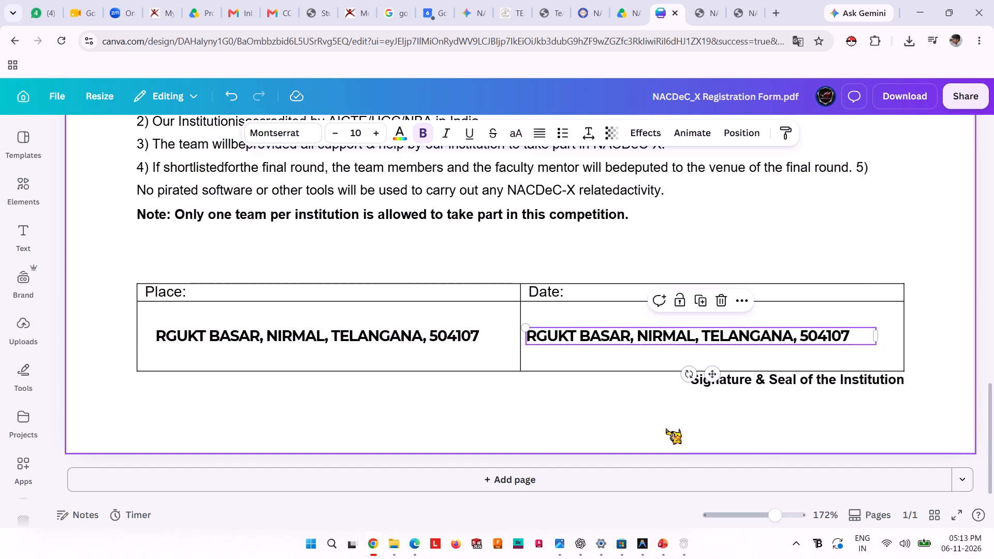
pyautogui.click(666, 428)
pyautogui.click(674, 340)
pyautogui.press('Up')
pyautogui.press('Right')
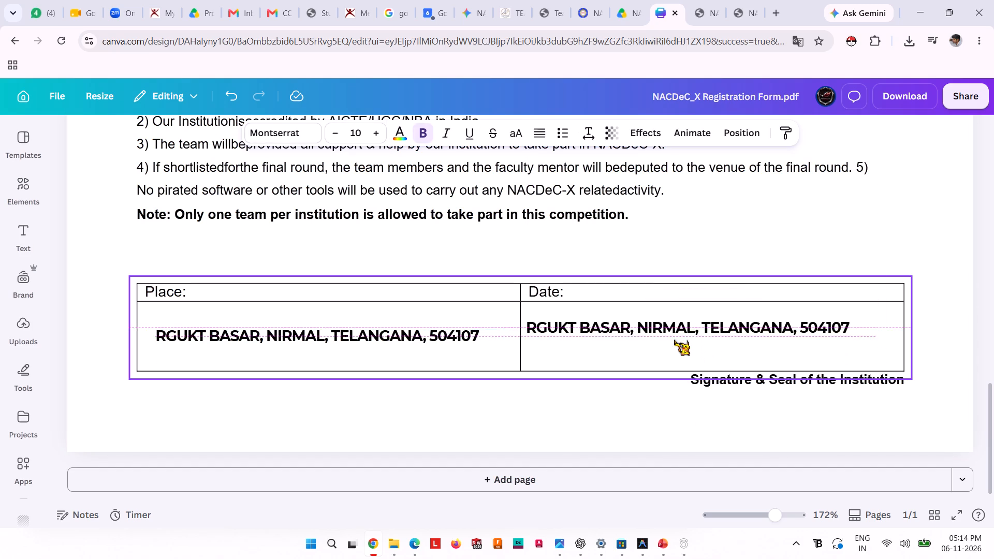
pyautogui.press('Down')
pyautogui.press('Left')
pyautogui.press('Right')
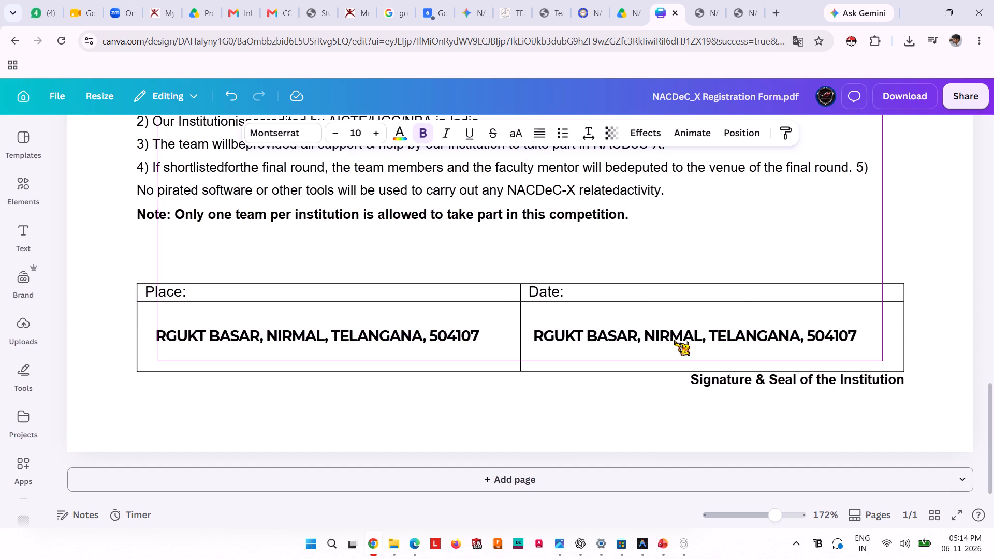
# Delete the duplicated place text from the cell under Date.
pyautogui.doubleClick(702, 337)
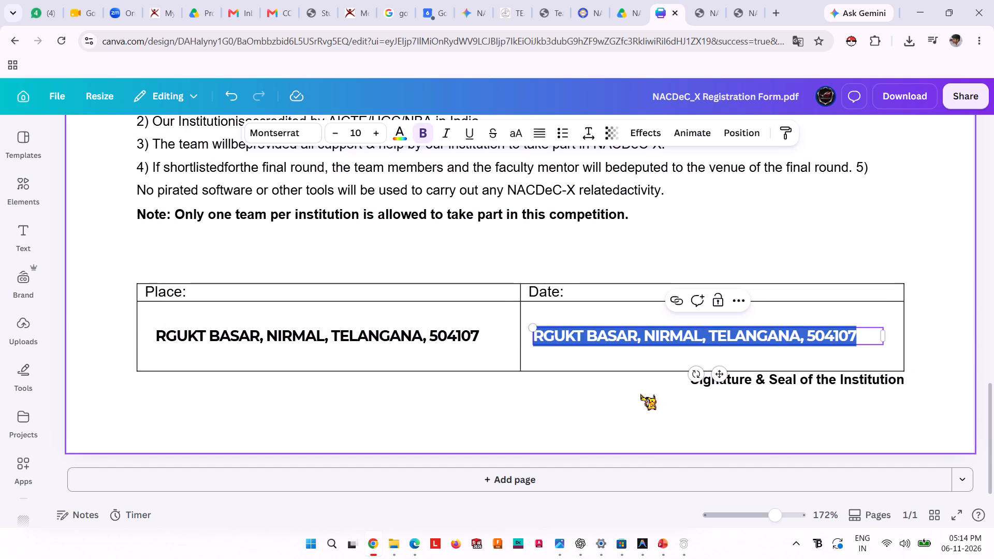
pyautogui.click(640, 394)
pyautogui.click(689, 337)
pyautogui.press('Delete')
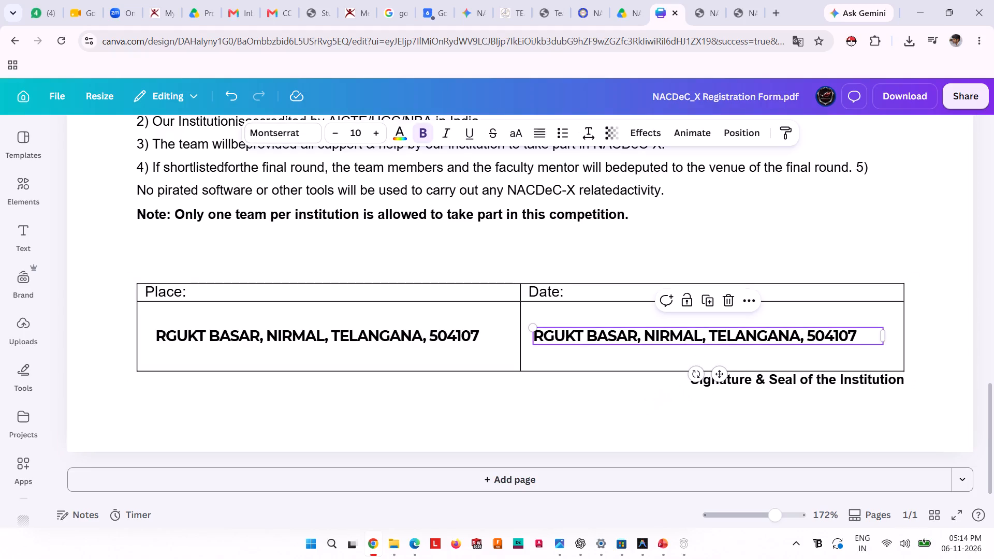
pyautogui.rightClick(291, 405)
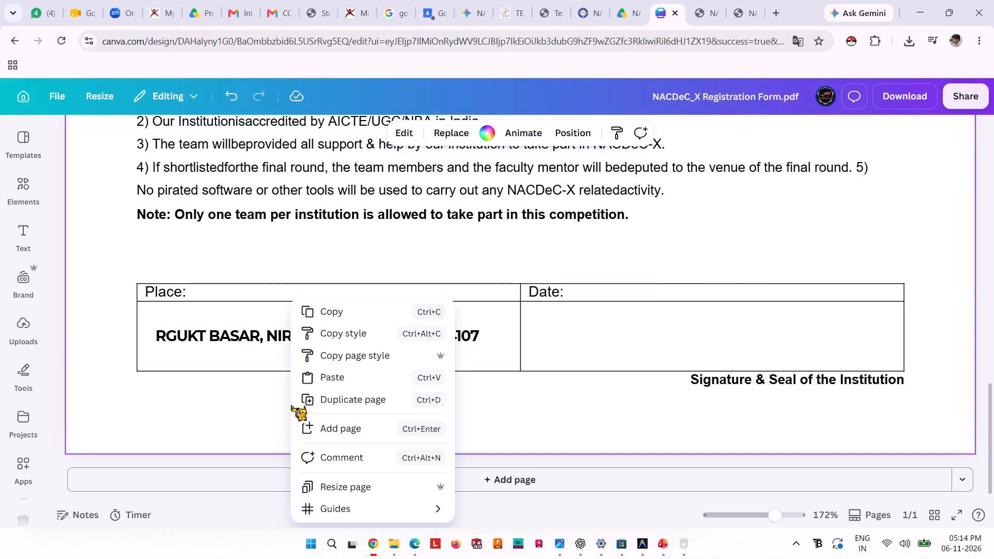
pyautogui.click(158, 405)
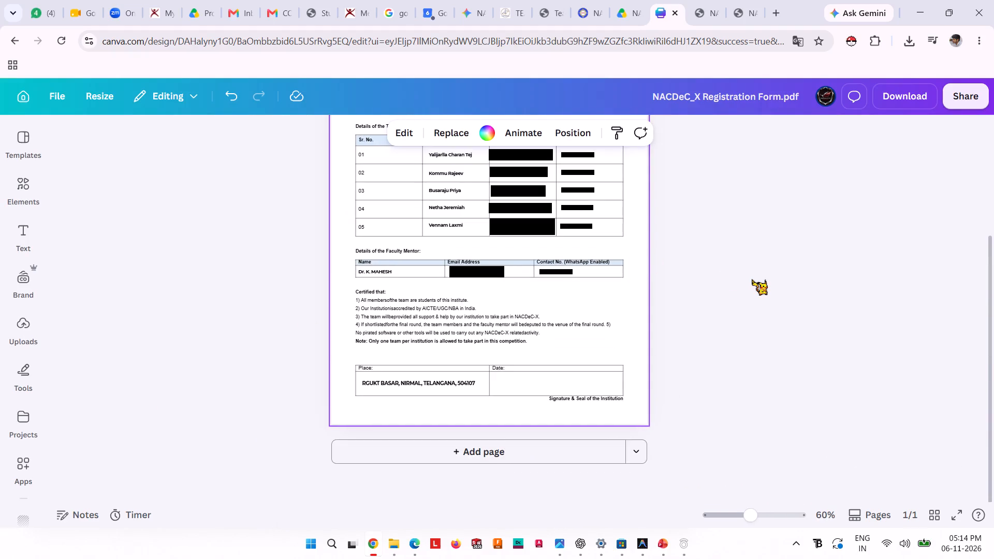
# Download the filled-in registration form as a PDF with the Digital preset.
pyautogui.scroll(4, 754, 279)
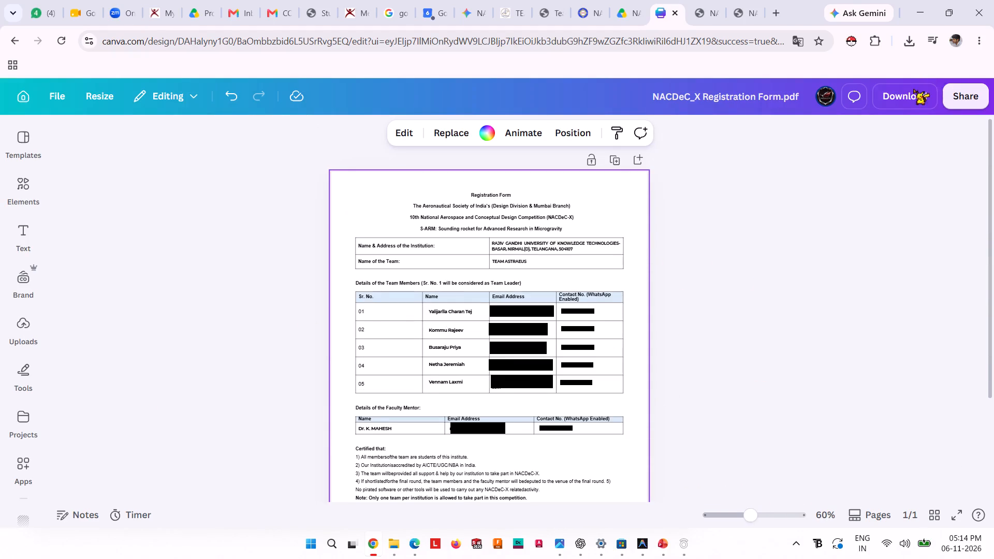
pyautogui.click(901, 96)
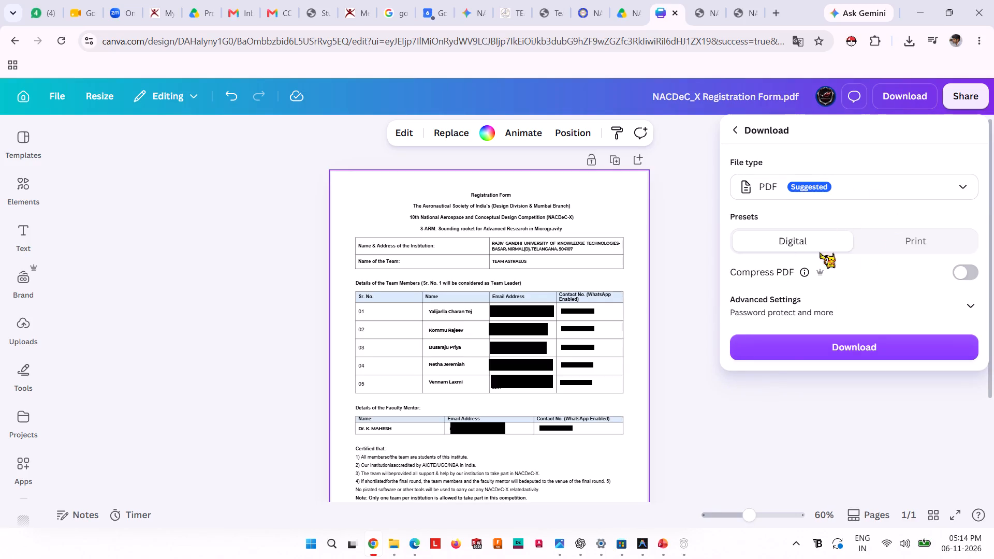
pyautogui.click(809, 349)
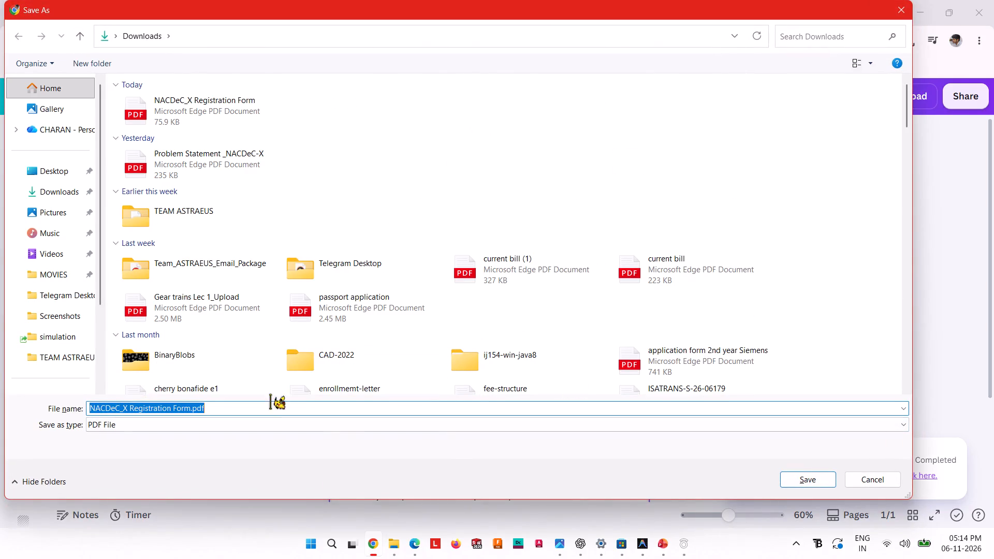
# Save the PDF in the Downloads folder under the file name NACDEC REGISTRATION FORM, keeping the .pdf extension.
pyautogui.click(231, 413)
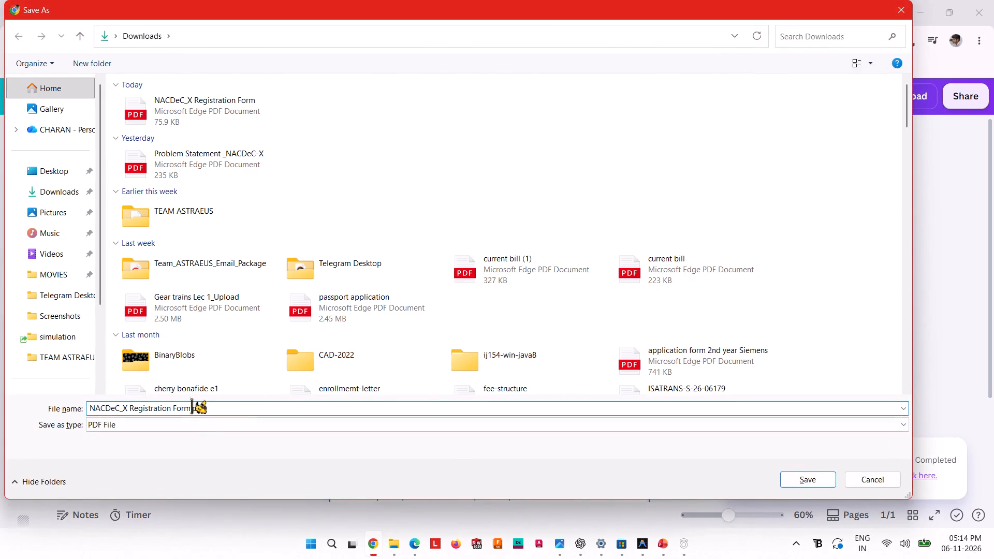
pyautogui.click(193, 408)
pyautogui.press('Left')
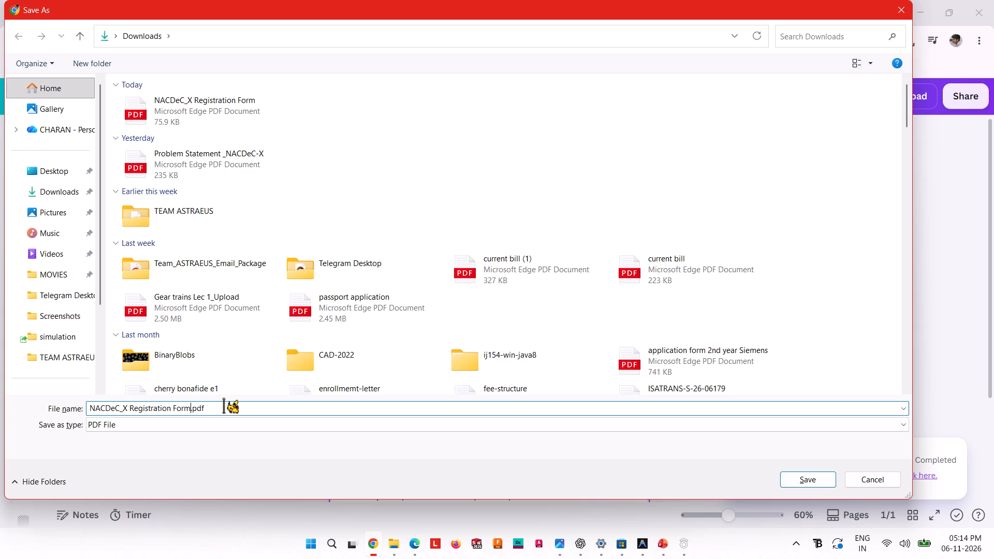
pyautogui.press('BackSpace')
pyautogui.press('BackSpace')
pyautogui.press('BackSpace')
pyautogui.press('BackSpace')
pyautogui.press('BackSpace')
pyautogui.press('BackSpace')
pyautogui.press('BackSpace')
pyautogui.press('BackSpace')
pyautogui.press('BackSpace')
pyautogui.press('BackSpace')
pyautogui.press('BackSpace')
pyautogui.press('BackSpace')
pyautogui.press('BackSpace')
pyautogui.press('BackSpace')
pyautogui.press('BackSpace')
pyautogui.press('BackSpace')
pyautogui.press('BackSpace')
pyautogui.press('BackSpace')
pyautogui.press('BackSpace')
pyautogui.press('BackSpace')
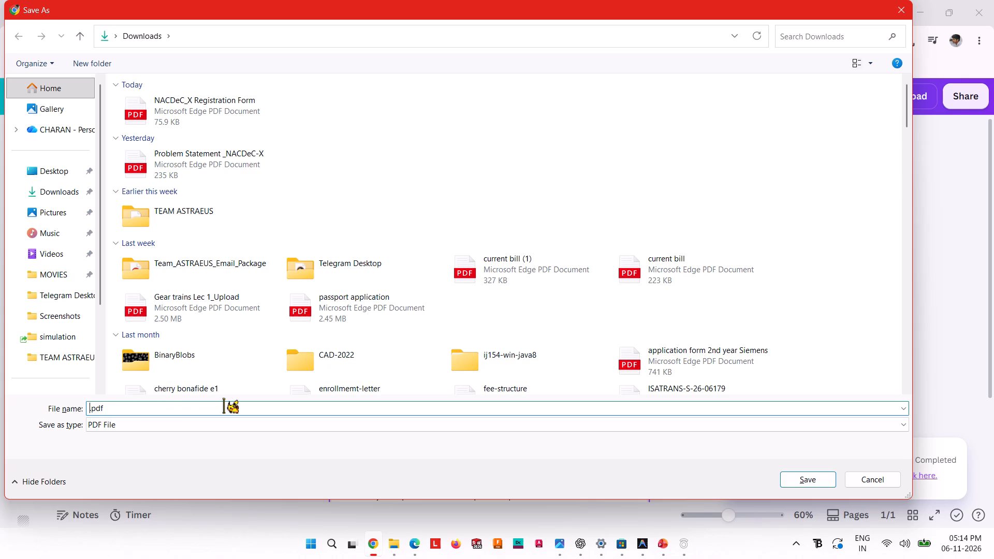
pyautogui.write('NACDEC REGIS')
pyautogui.write('TRATION FORM')
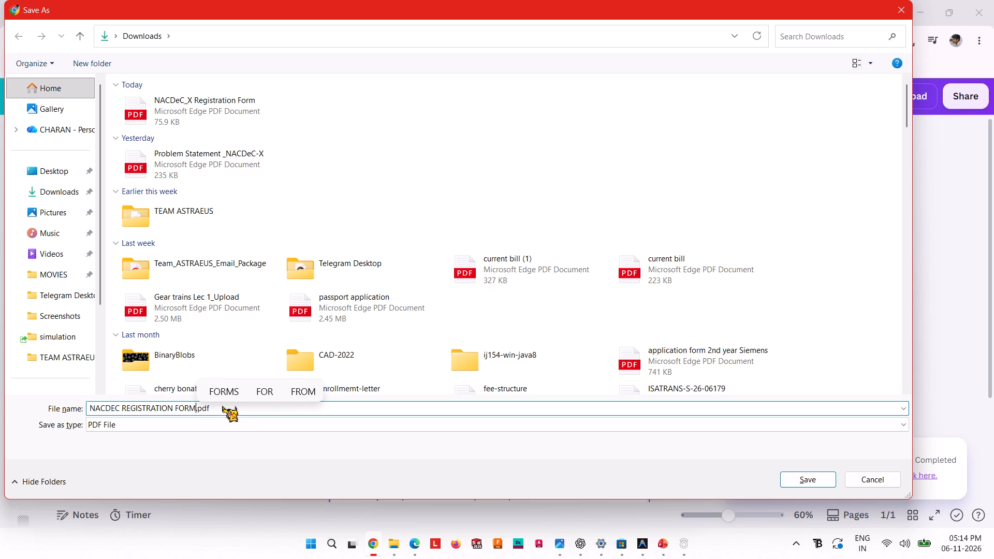
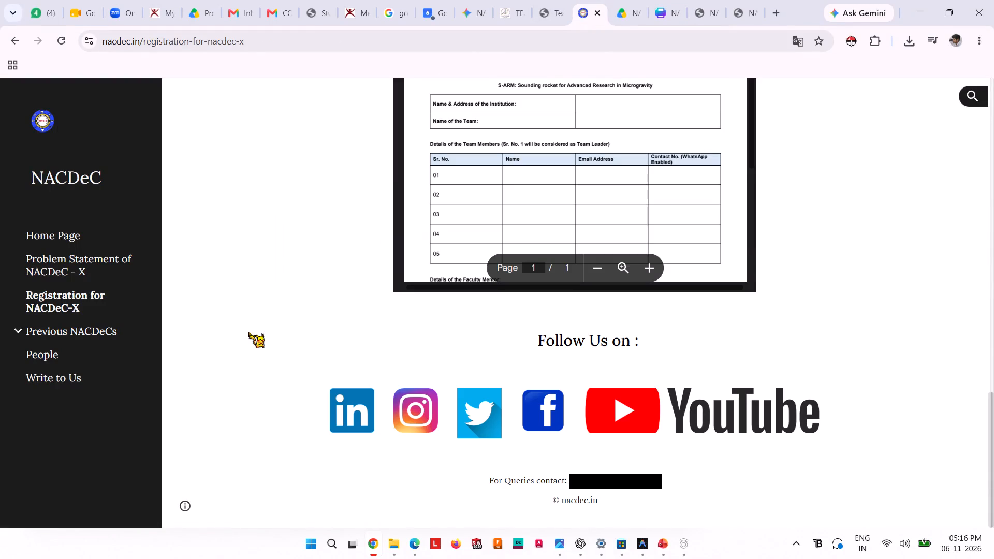
# Select the queries contact e-mail address in the footer of the NACDeC-X registration page.
pyautogui.scroll(-2, 248, 332)
pyautogui.click(612, 484)
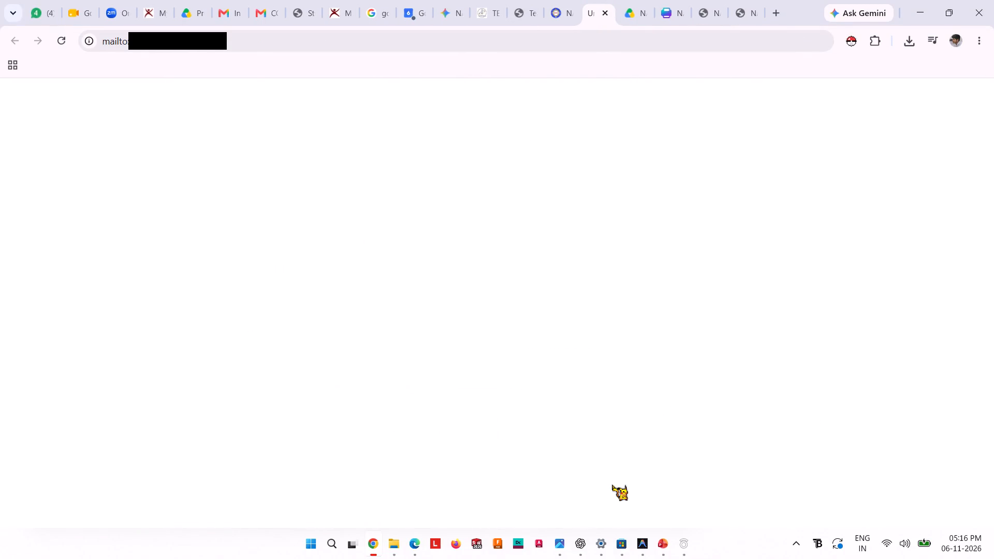
pyautogui.click(566, 14)
pyautogui.moveTo(660, 484); pyautogui.dragTo(570, 485)
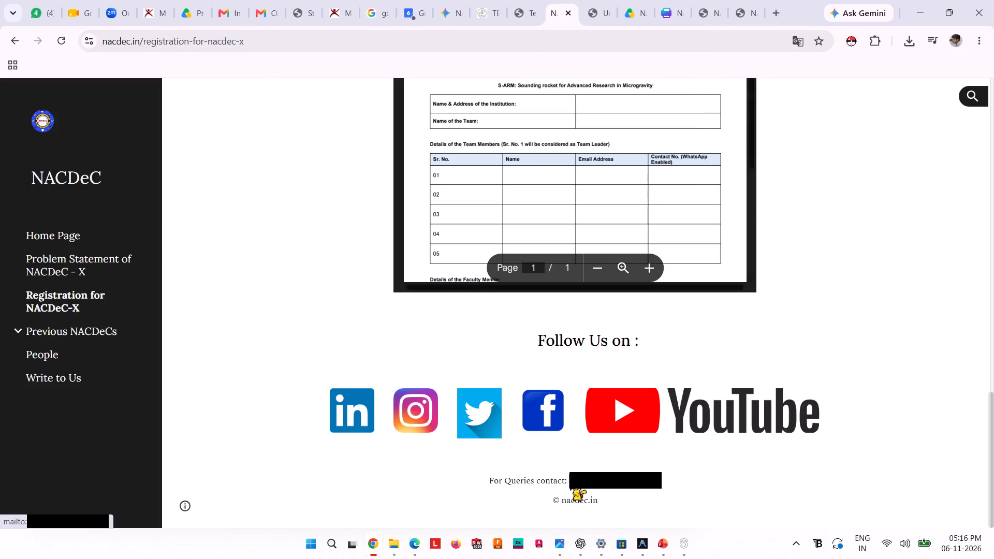
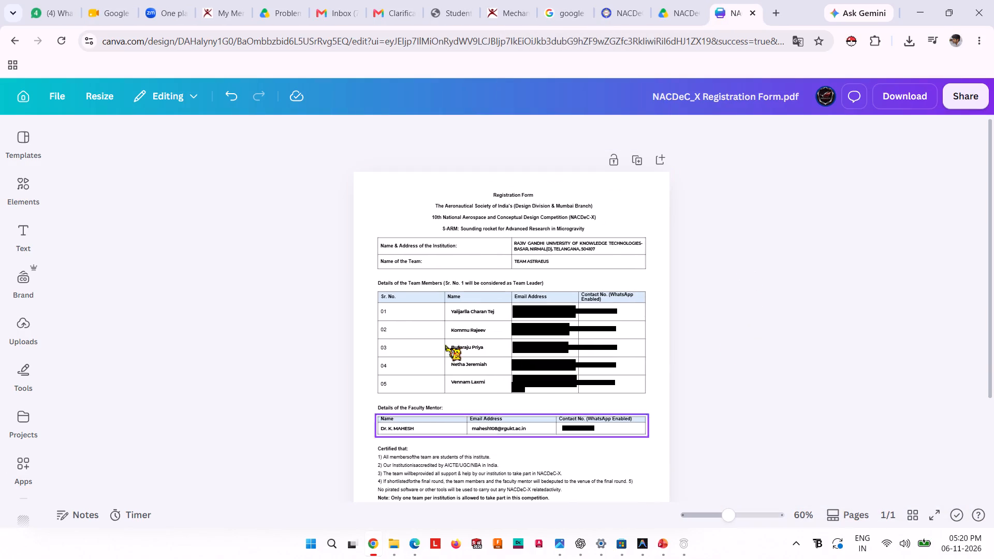
pyautogui.scroll(-5, 669, 364)
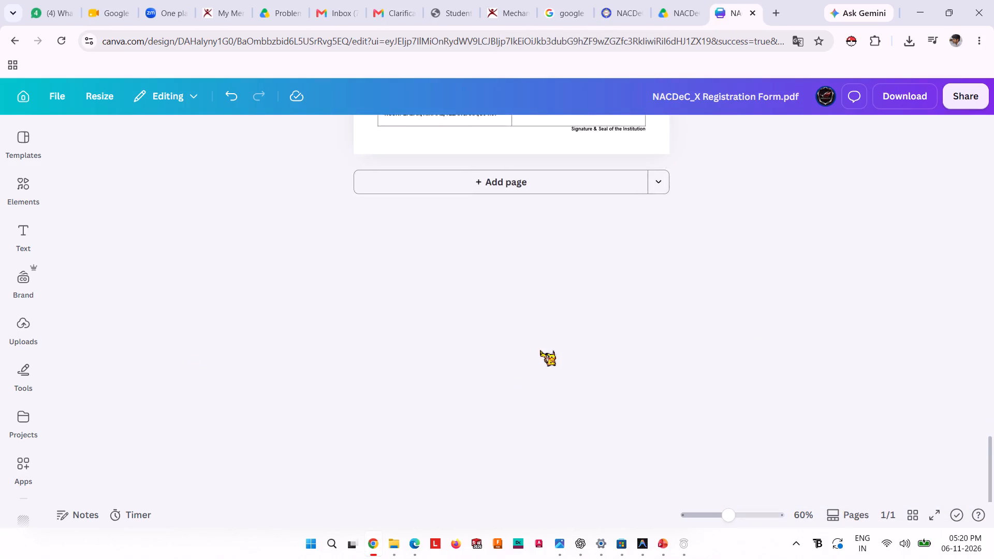
pyautogui.scroll(1, 523, 252)
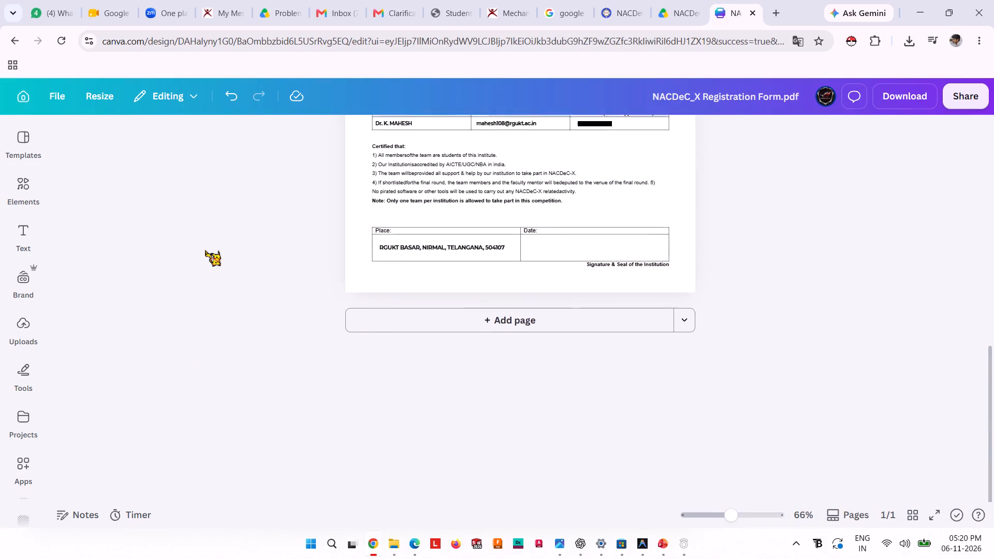
pyautogui.scroll(1, 205, 250)
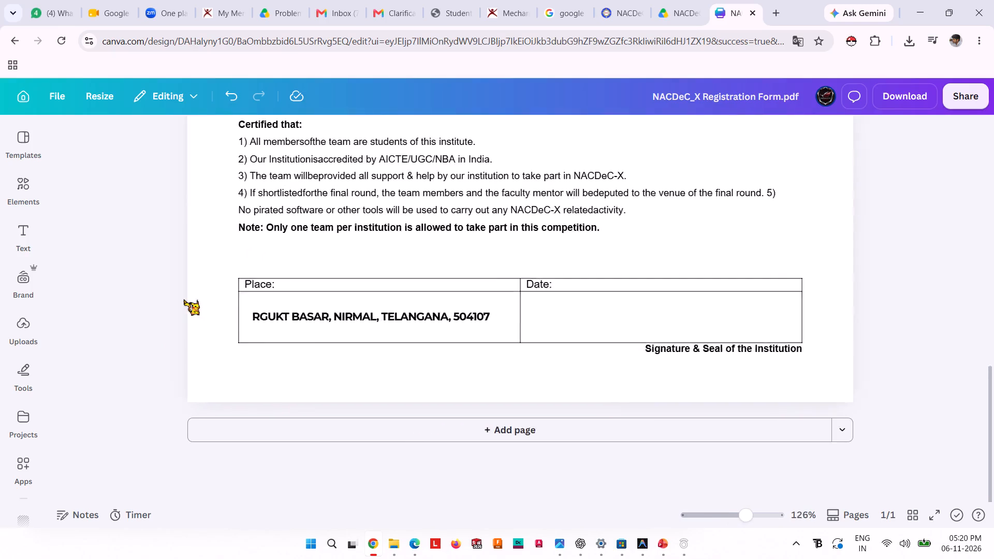
pyautogui.scroll(1, 184, 299)
pyautogui.scroll(-1, 184, 299)
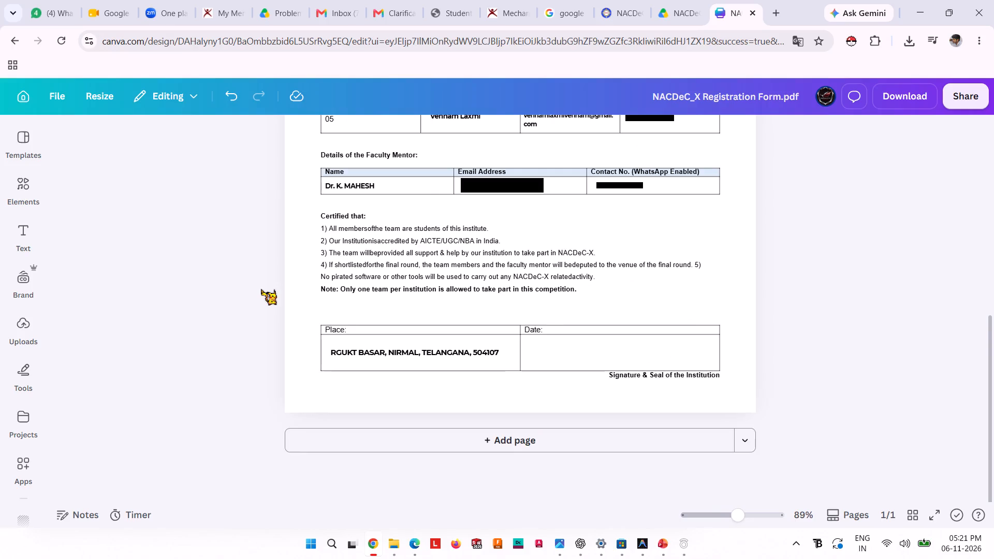
pyautogui.scroll(-1, 261, 289)
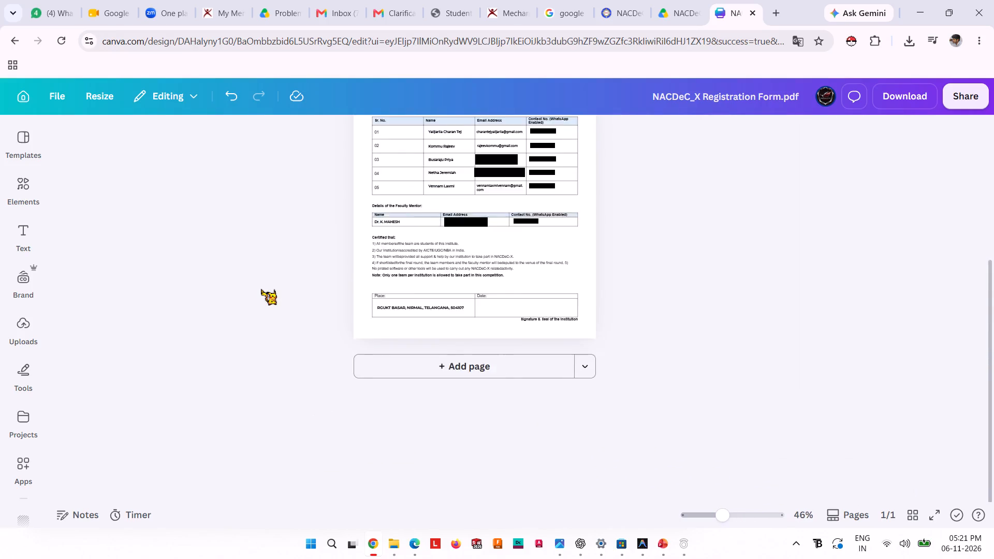
pyautogui.scroll(3, 261, 289)
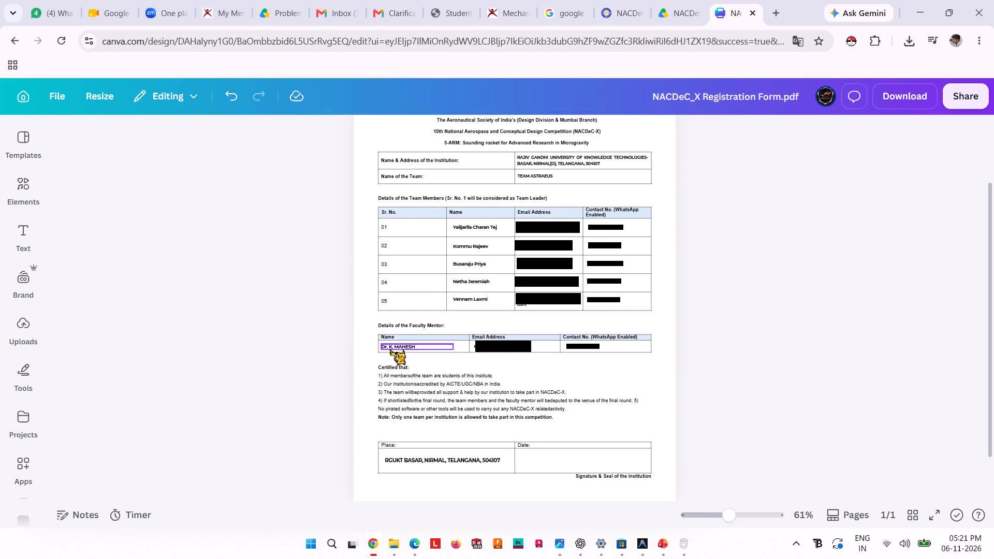
pyautogui.click(390, 349)
pyautogui.click(275, 341)
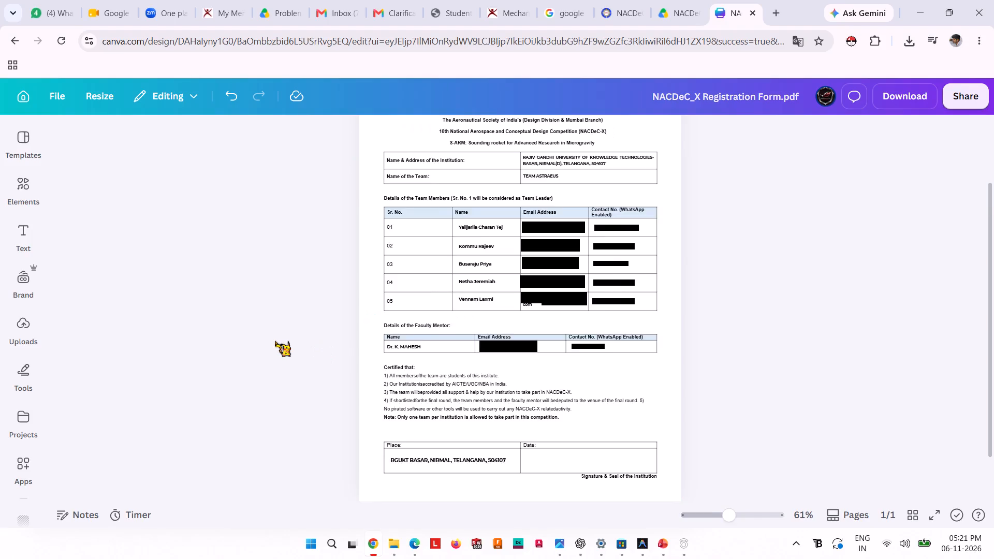
pyautogui.scroll(2, 275, 341)
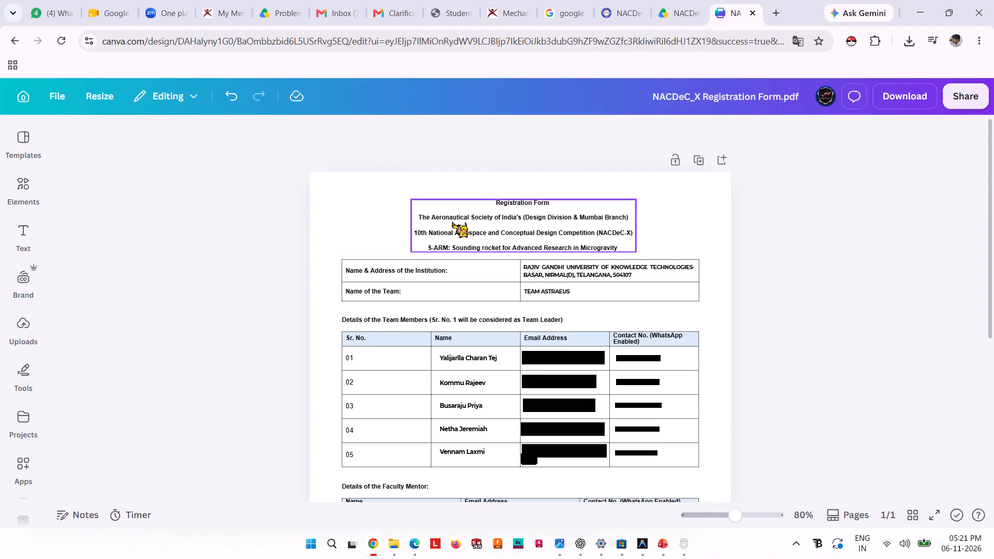
# Change the font of the institution name and address text to Arial, matching the form's heading.
pyautogui.click(450, 222)
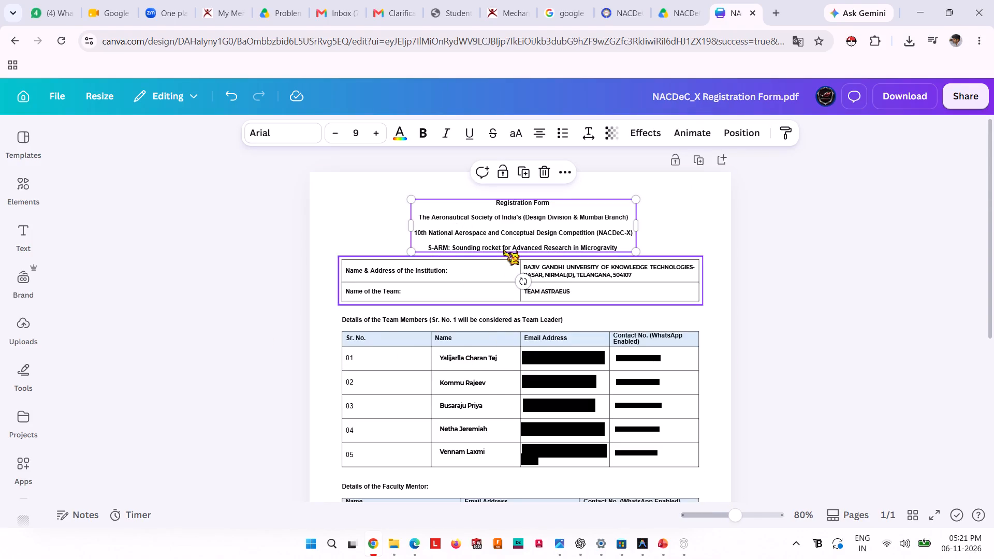
pyautogui.click(560, 271)
pyautogui.click(281, 142)
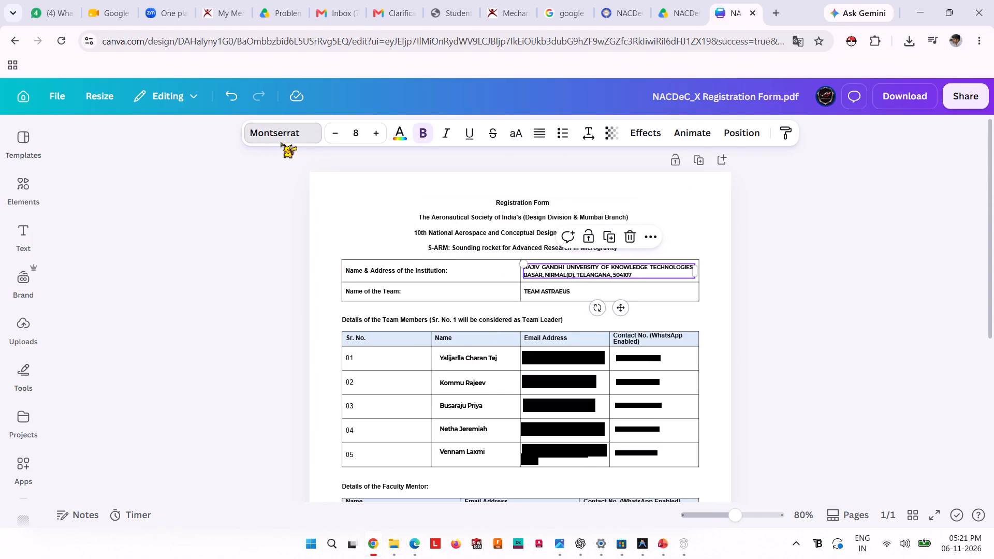
pyautogui.scroll(-3, 138, 392)
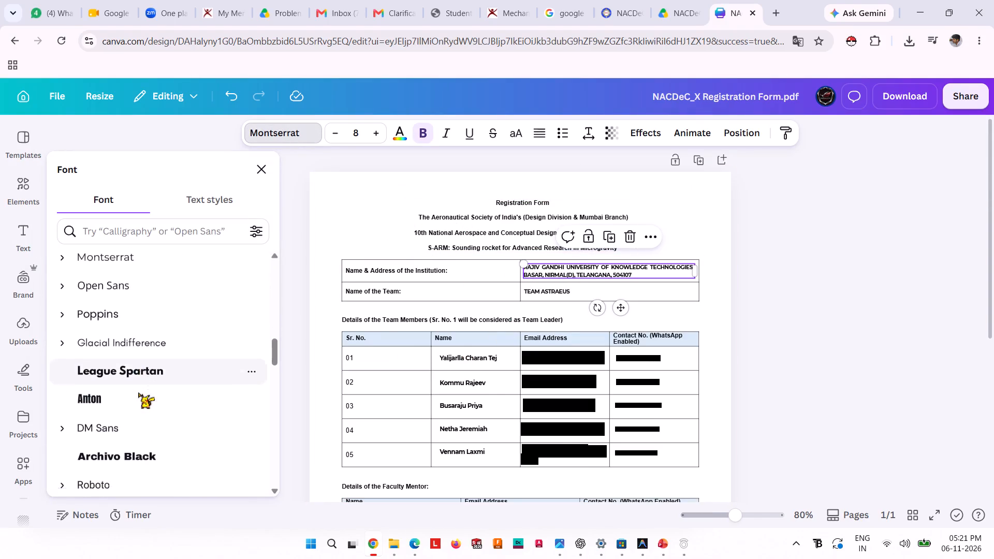
pyautogui.scroll(-1, 138, 392)
pyautogui.scroll(2, 138, 392)
pyautogui.scroll(-4, 138, 392)
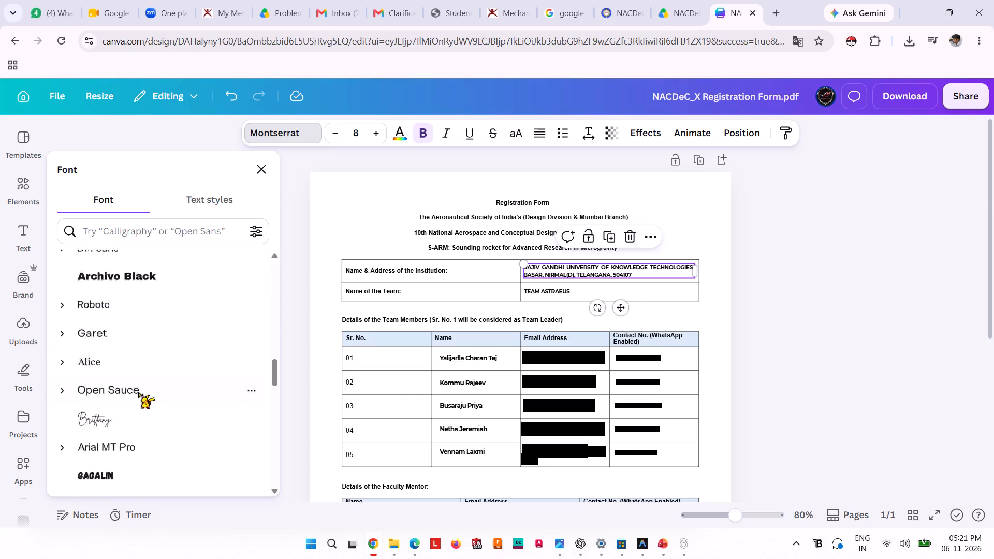
pyautogui.scroll(-4, 138, 392)
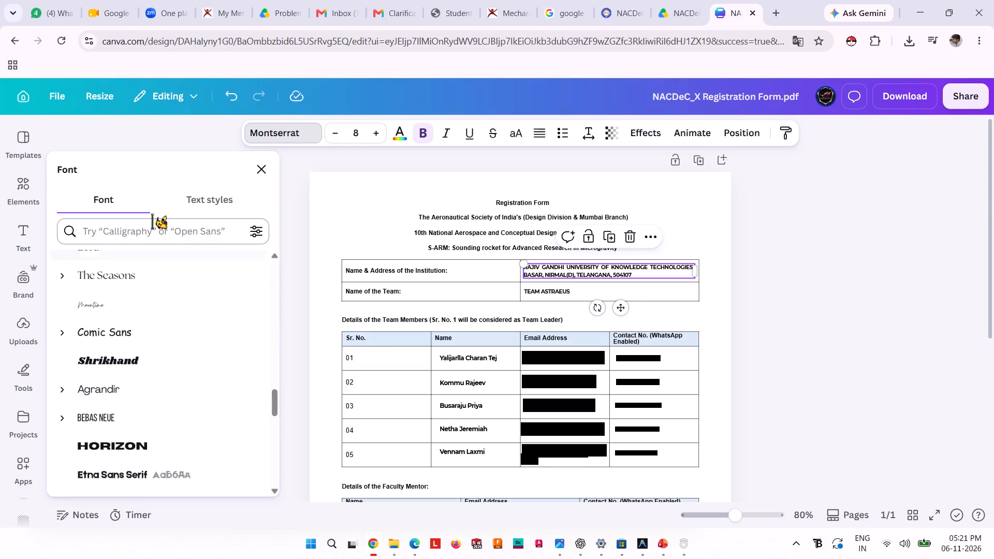
pyautogui.click(138, 228)
pyautogui.write('Arial')
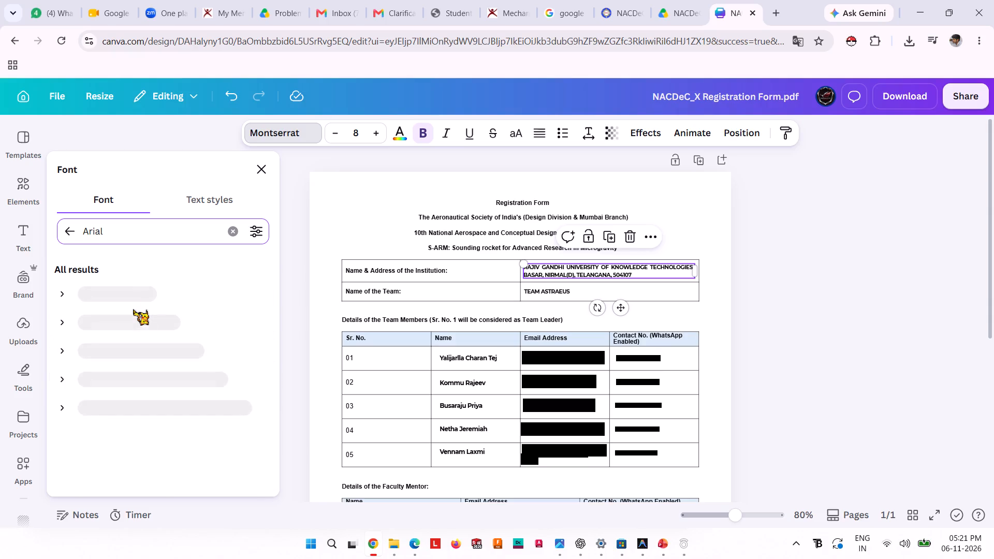
pyautogui.click(166, 239)
pyautogui.press('BackSpace')
pyautogui.click(449, 232)
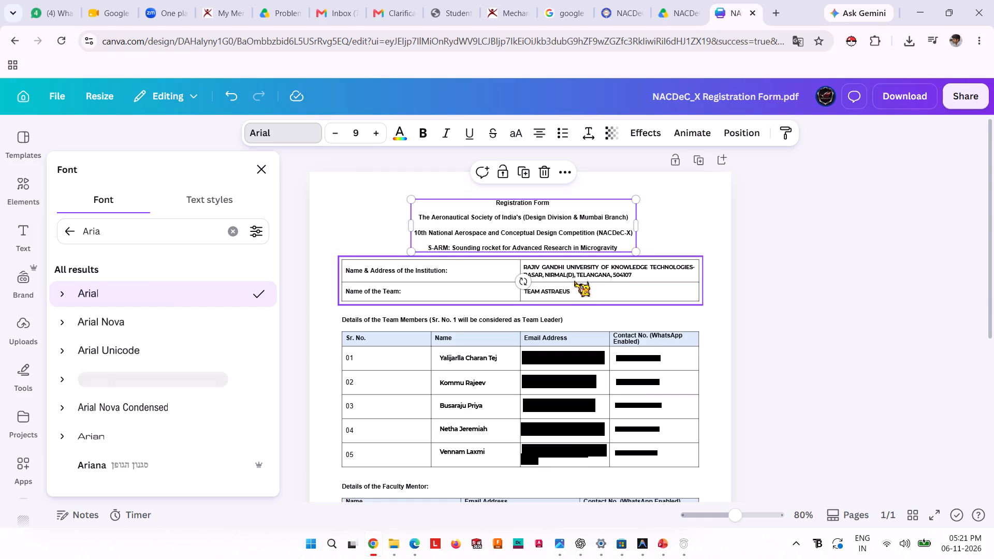
pyautogui.click(562, 269)
pyautogui.click(99, 298)
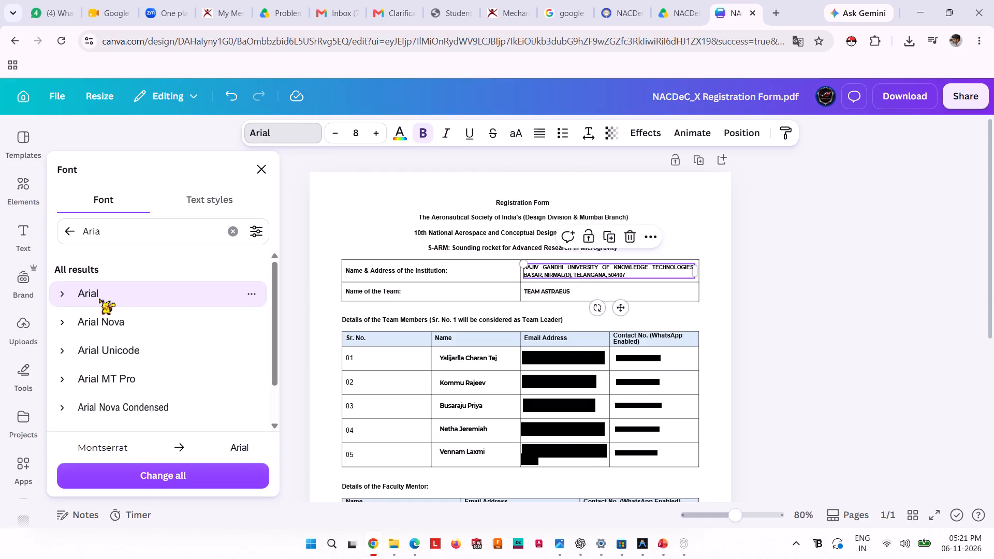
pyautogui.click(766, 298)
pyautogui.click(766, 298)
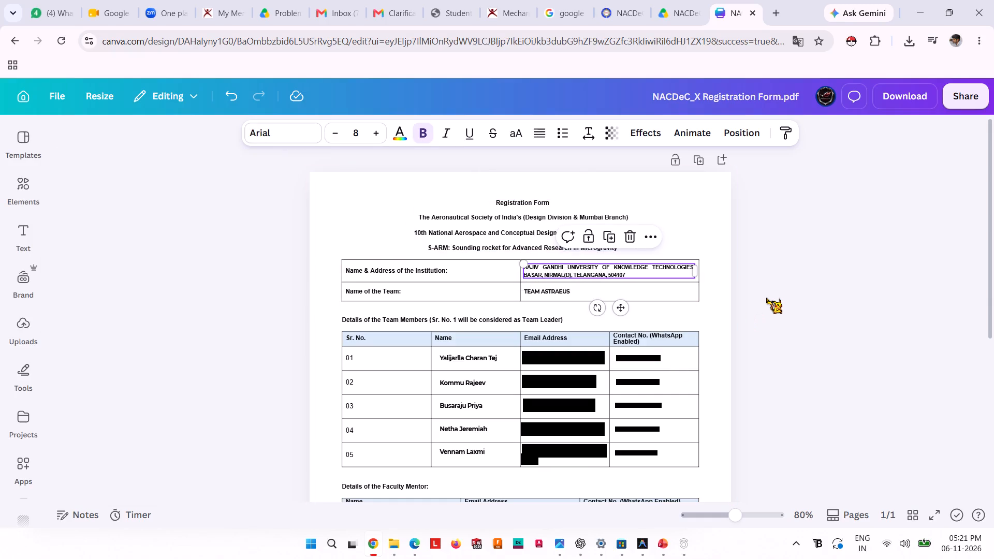
# Change the TEAM ASTRAEUS text to Arial and replace Montserrat with Arial across the whole design.
pyautogui.click(580, 264)
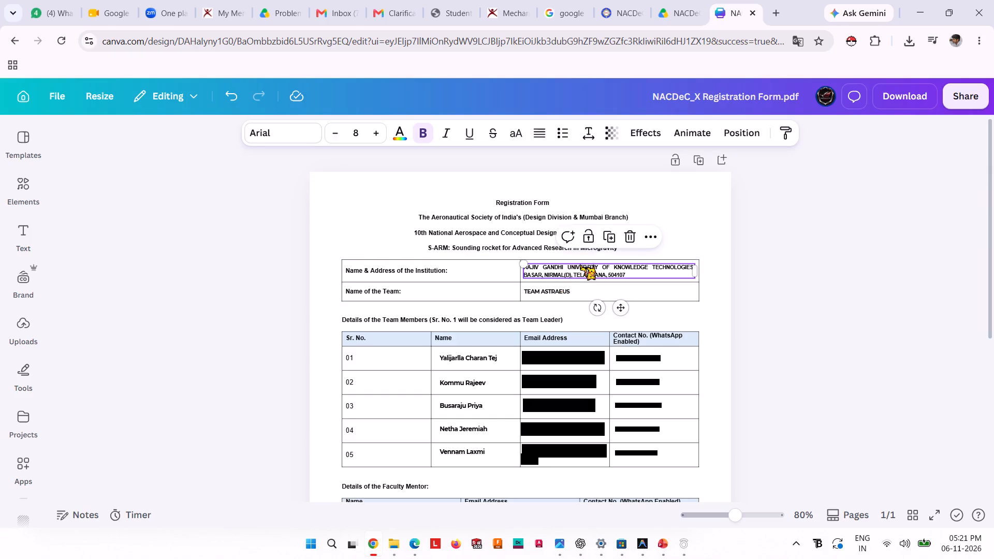
pyautogui.click(283, 138)
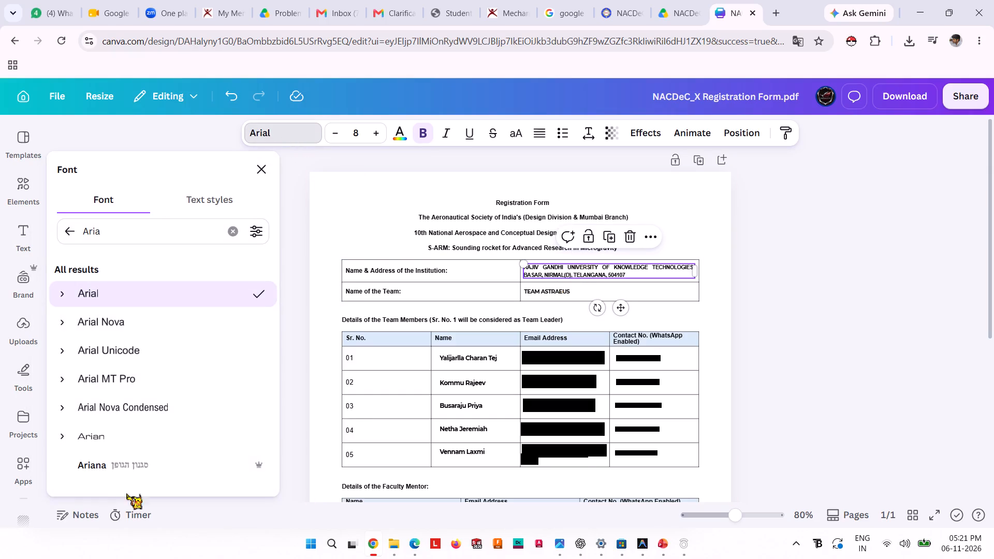
pyautogui.click(541, 293)
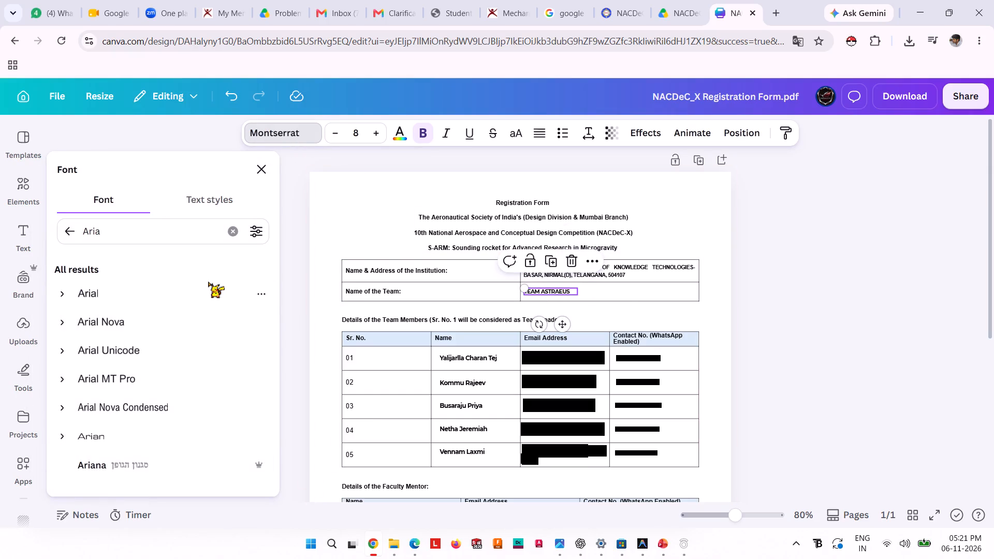
pyautogui.click(196, 288)
pyautogui.click(197, 477)
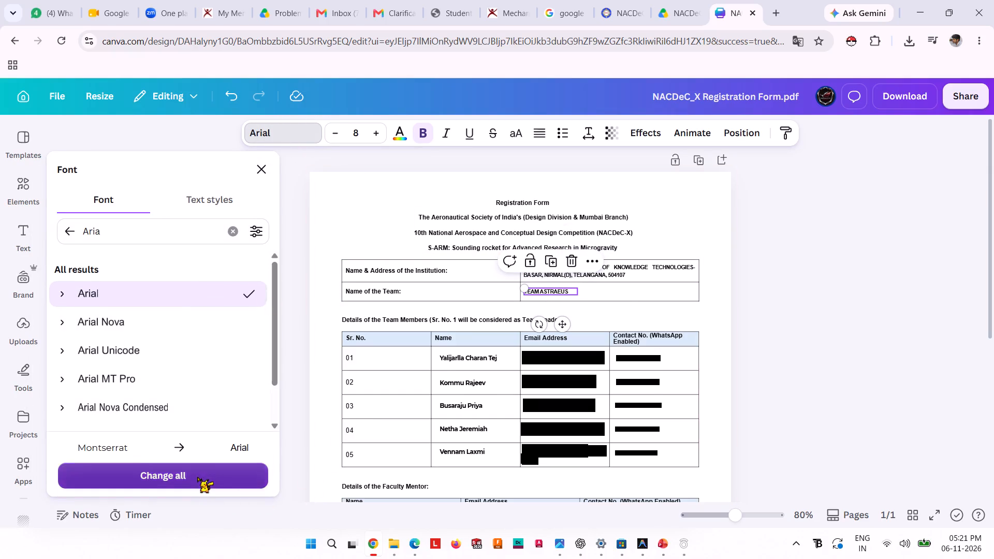
pyautogui.click(814, 439)
pyautogui.click(814, 439)
# Check the font across the form, from the institution details through the member and mentor tables to the place entry.
pyautogui.scroll(-1, 814, 439)
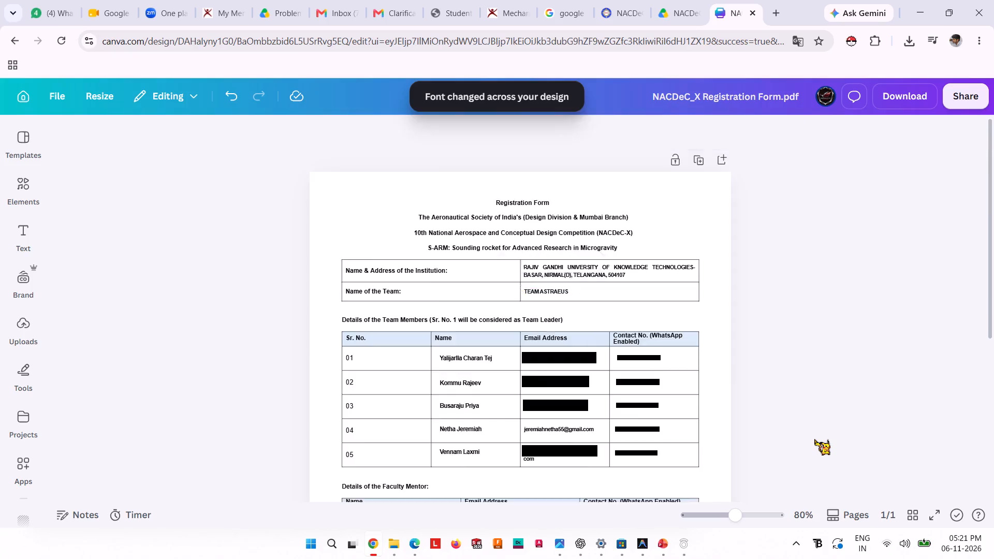
pyautogui.scroll(-1, 814, 439)
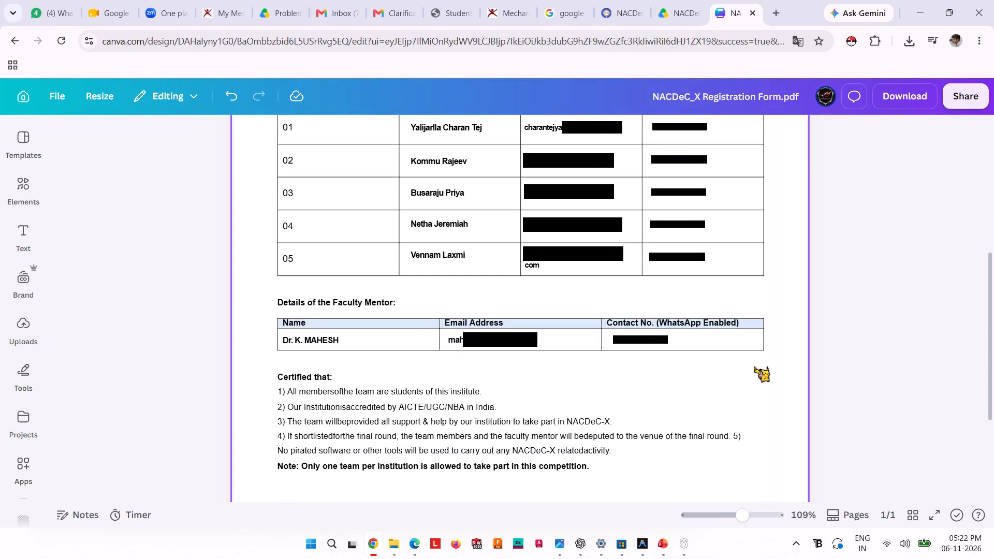
pyautogui.scroll(4, 754, 366)
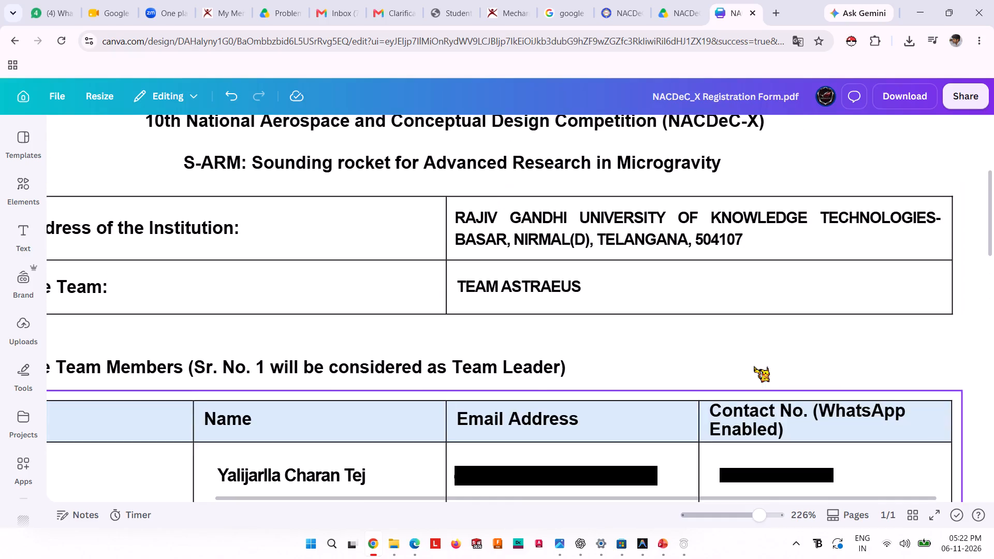
pyautogui.scroll(1, 754, 366)
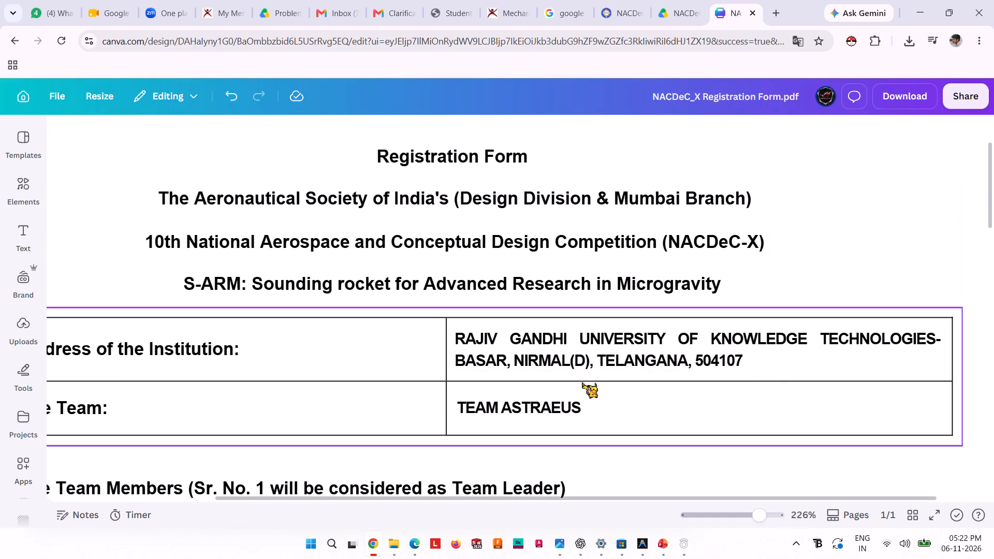
pyautogui.click(561, 360)
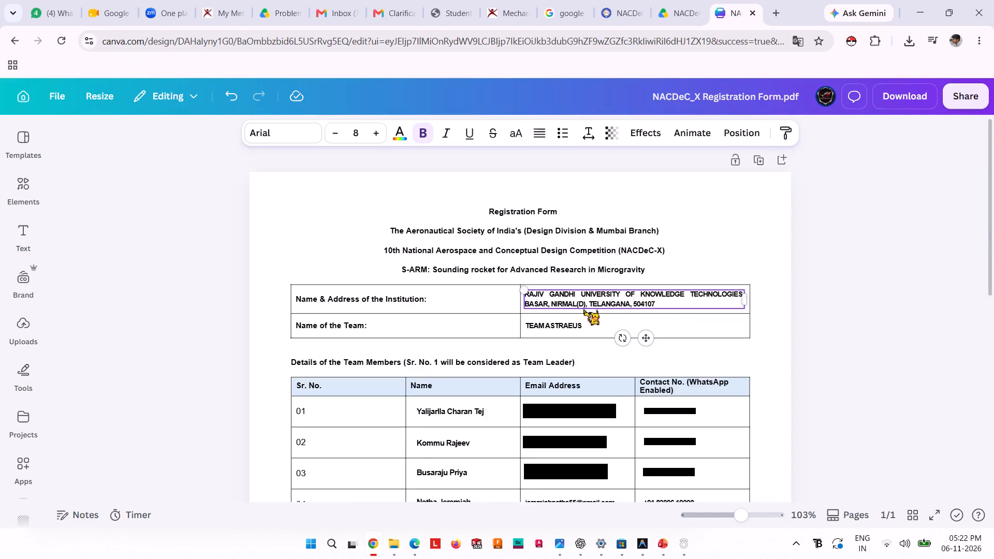
pyautogui.scroll(-2, 583, 309)
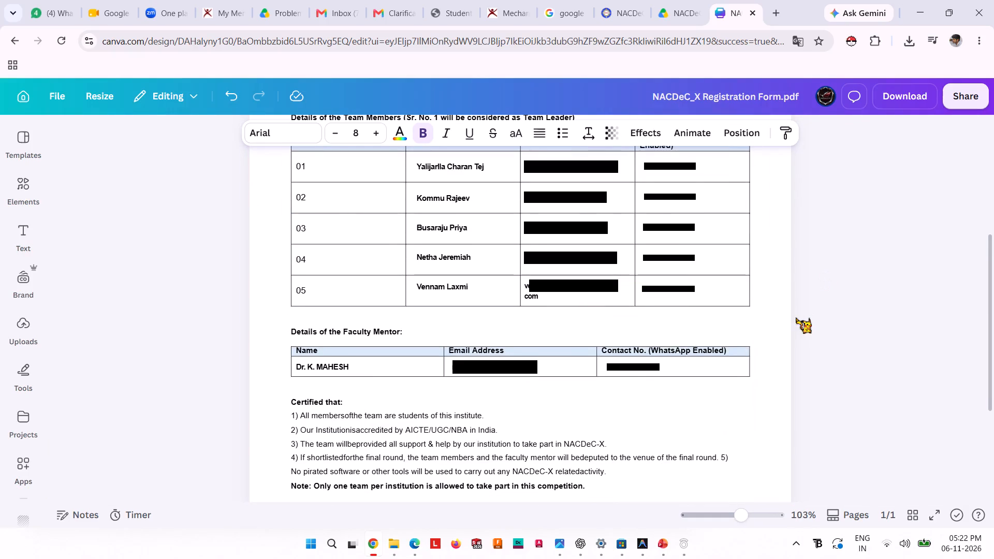
pyautogui.scroll(-1, 796, 317)
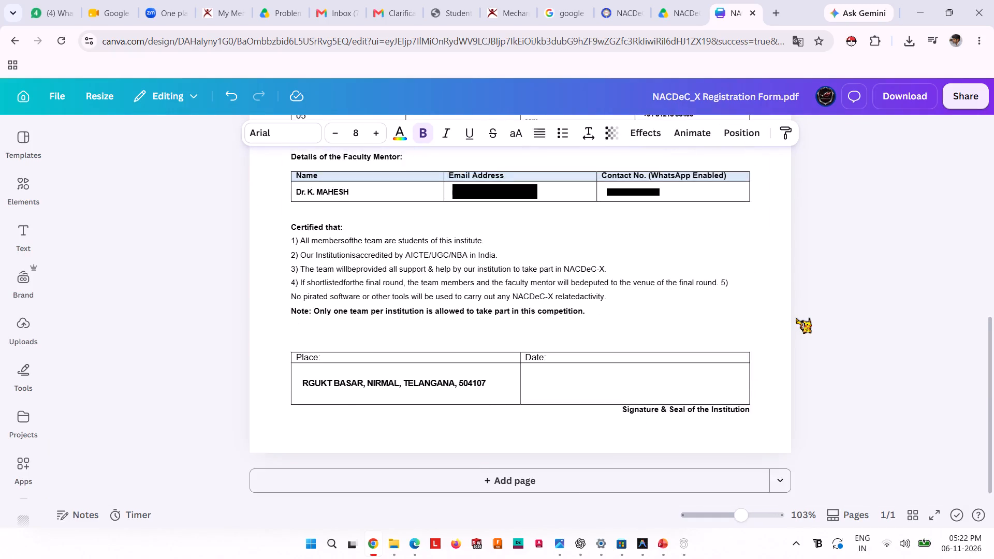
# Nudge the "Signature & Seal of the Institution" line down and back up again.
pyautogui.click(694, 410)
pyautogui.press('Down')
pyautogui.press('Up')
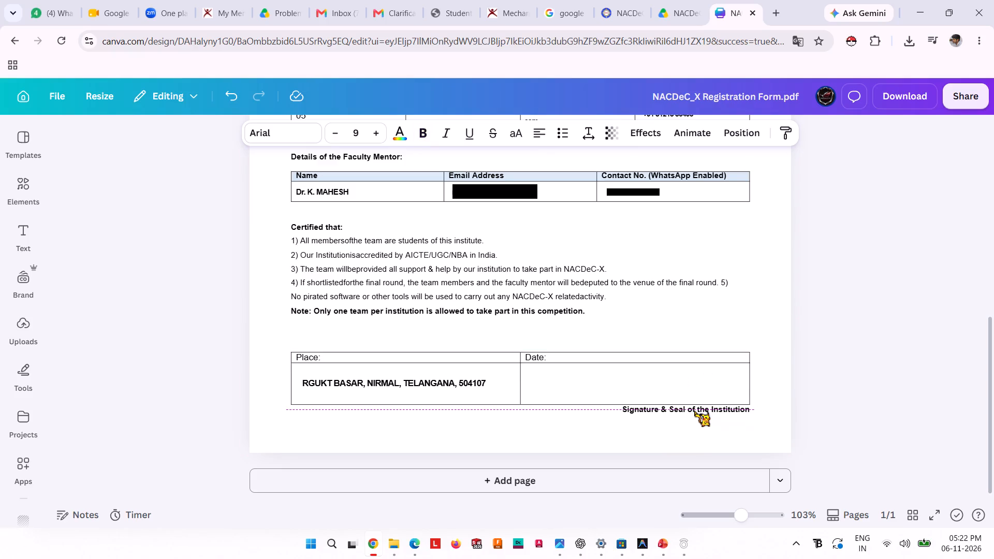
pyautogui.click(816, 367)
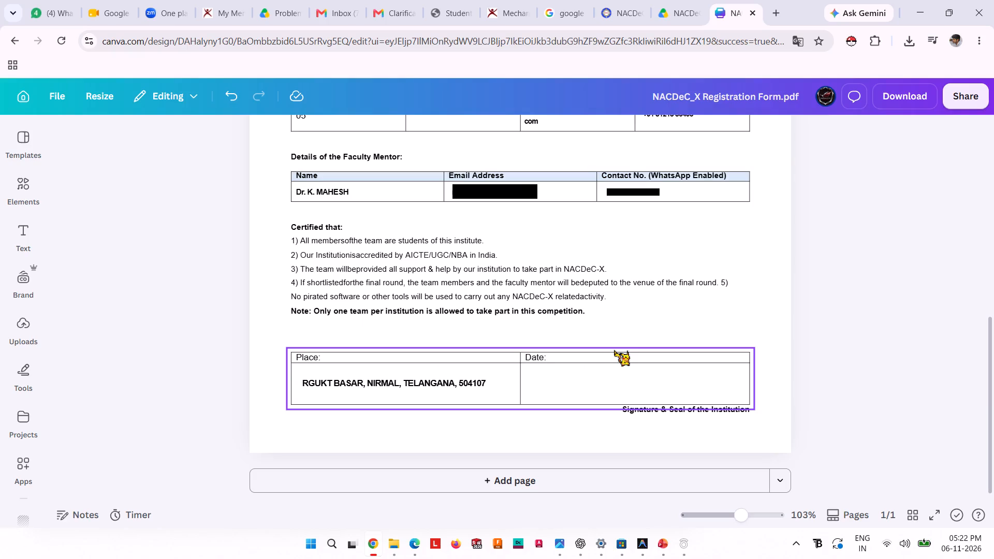
# Download the form as a PDF named "nacdec registration" in the Downloads folder and dismiss the download scan notice.
pyautogui.click(907, 89)
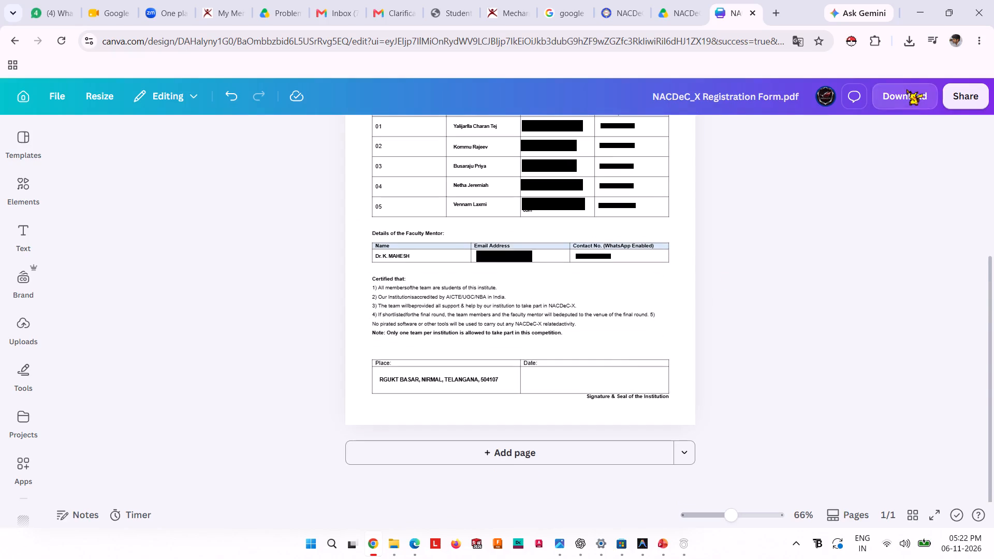
pyautogui.click(812, 351)
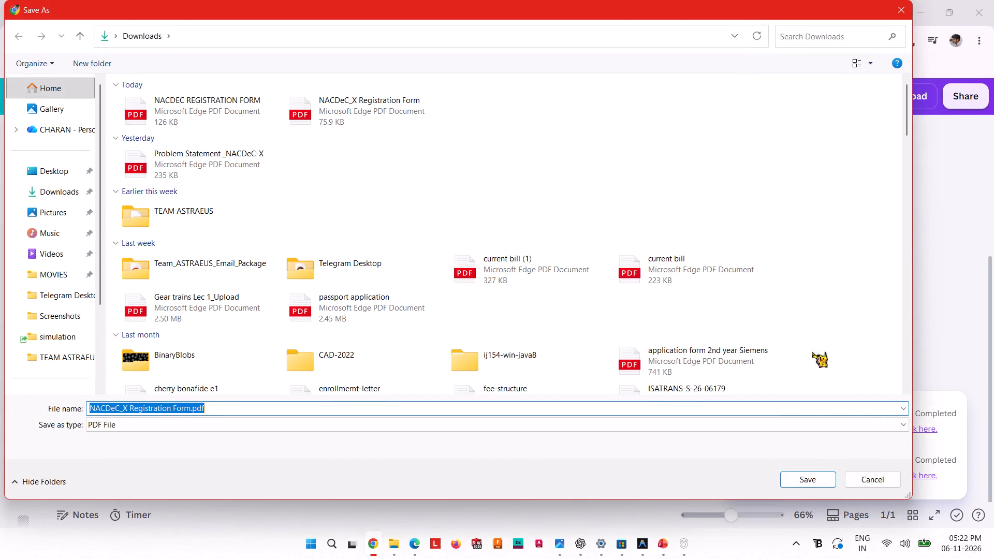
pyautogui.press('BackSpace')
pyautogui.write('nacdec regis')
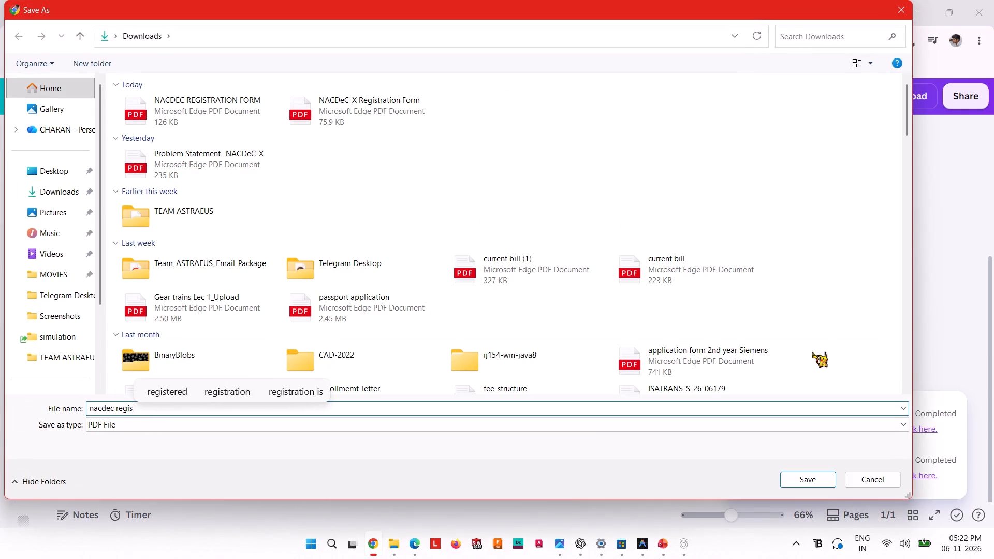
pyautogui.write('tration')
pyautogui.press('Return')
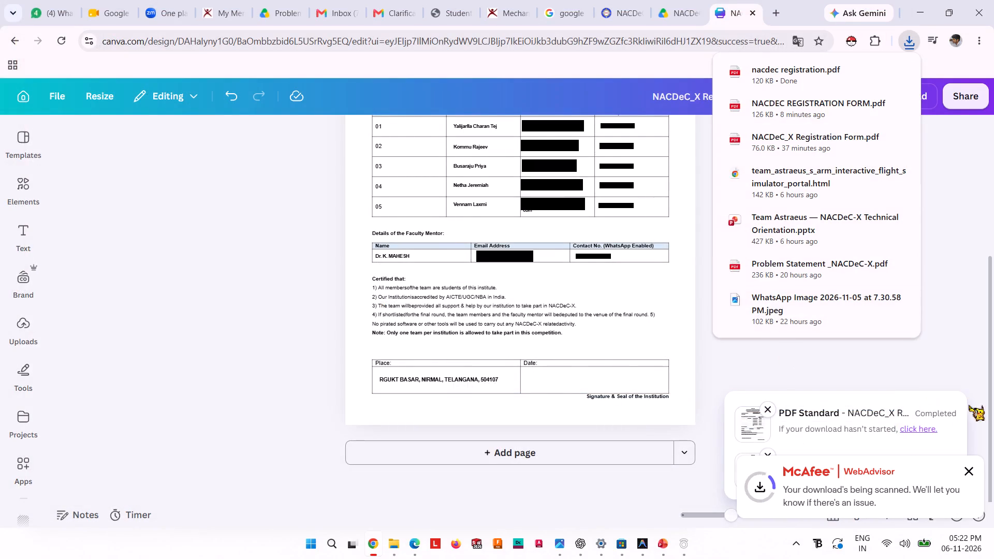
pyautogui.click(968, 469)
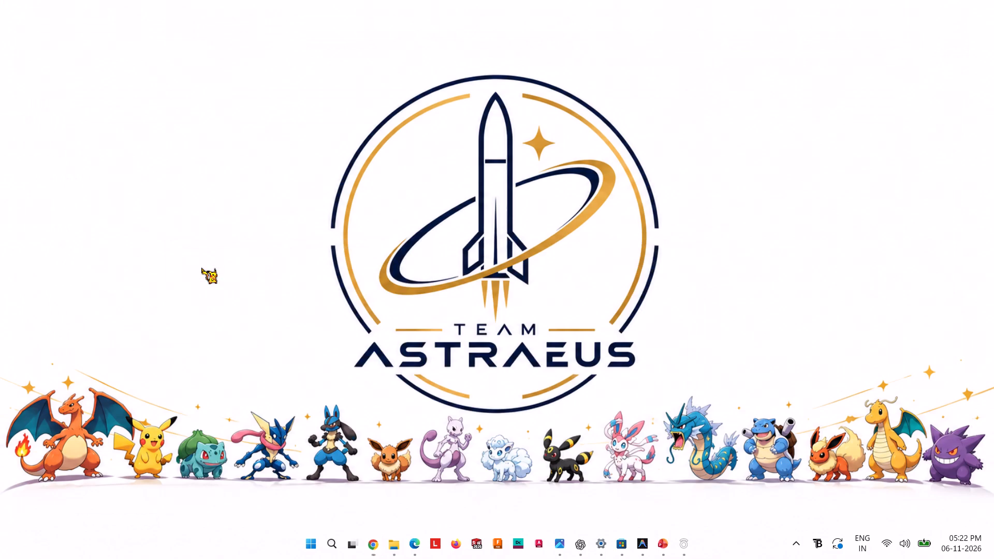
# Show the hidden background app icons from the desktop.
pyautogui.click(797, 541)
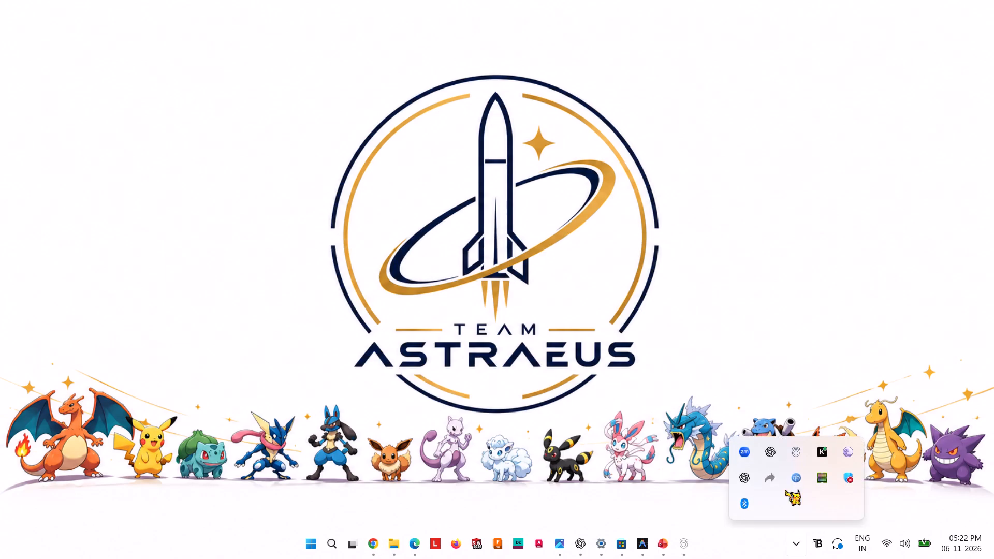